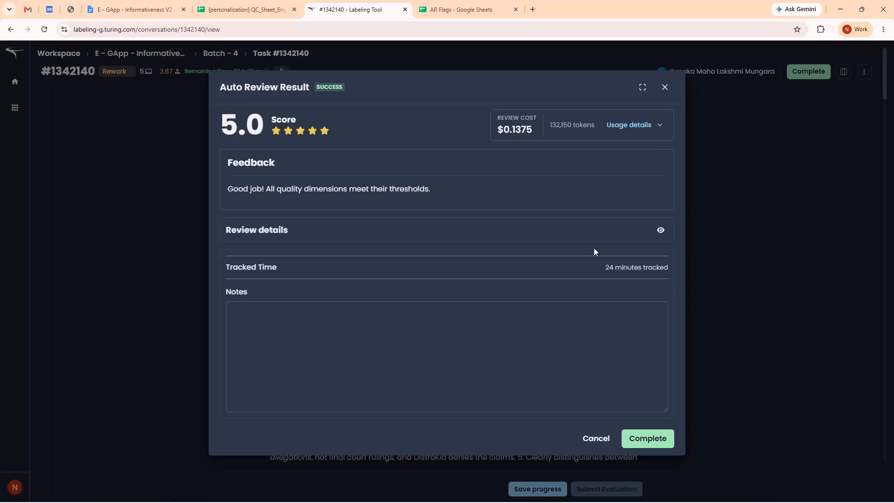
Complete the review of task #1342140 from its auto review result.
left_click(640, 434)
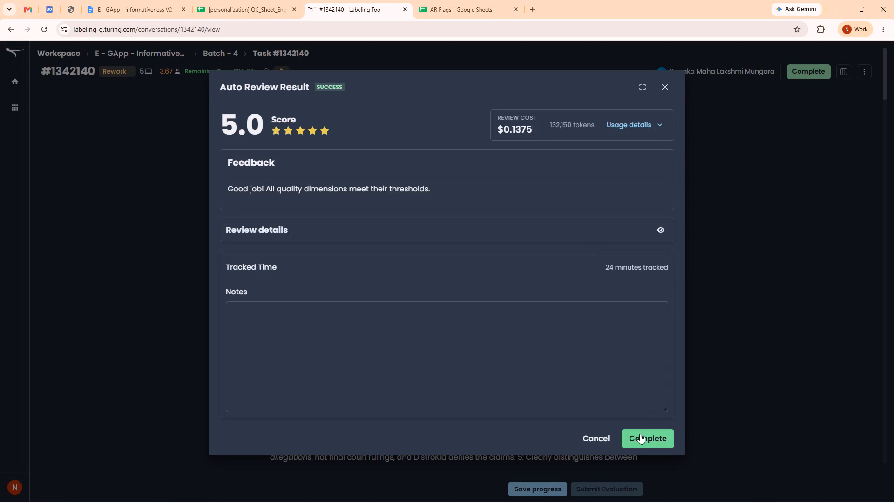
left_click(640, 434)
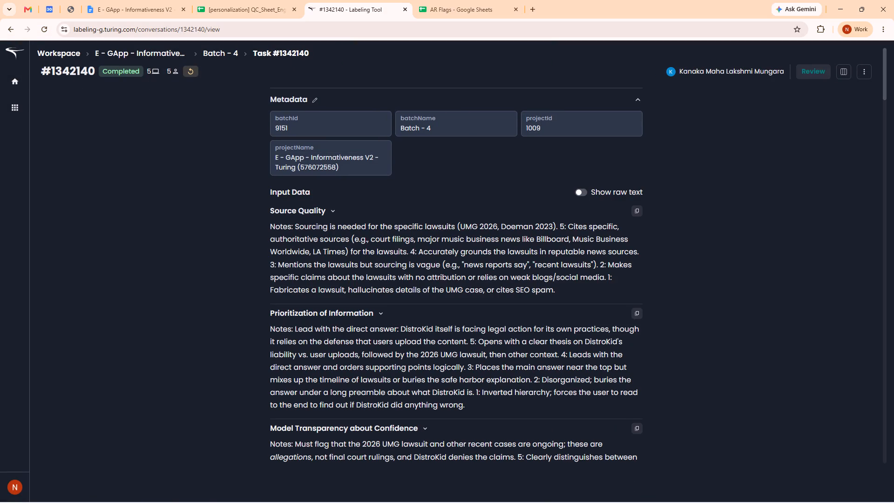
Switch to the QC sheet and set task 1342140's QA Task Status to In Progress, then back to Completed.
left_click(555, 0)
left_click(464, 0)
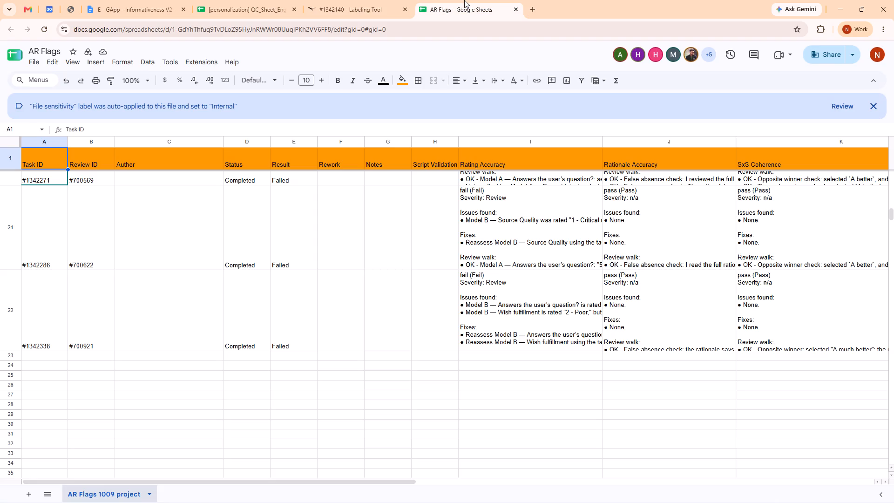
left_click(270, 0)
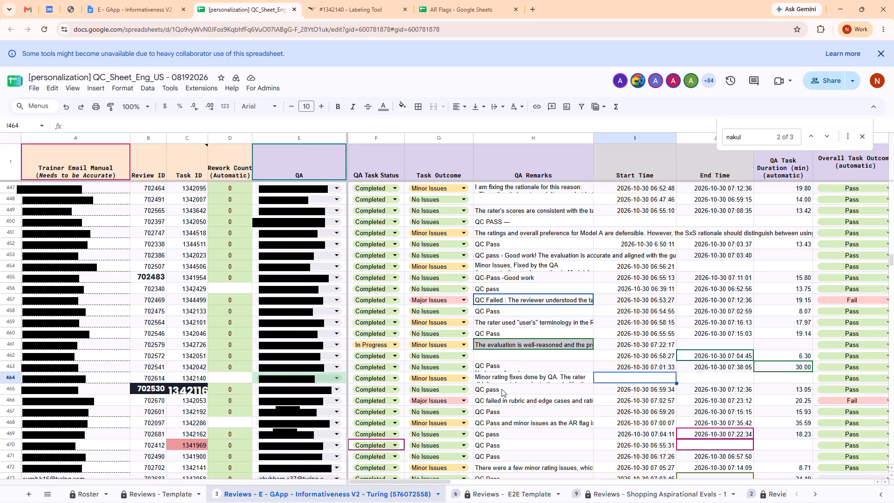
left_click(389, 377)
left_click(371, 398)
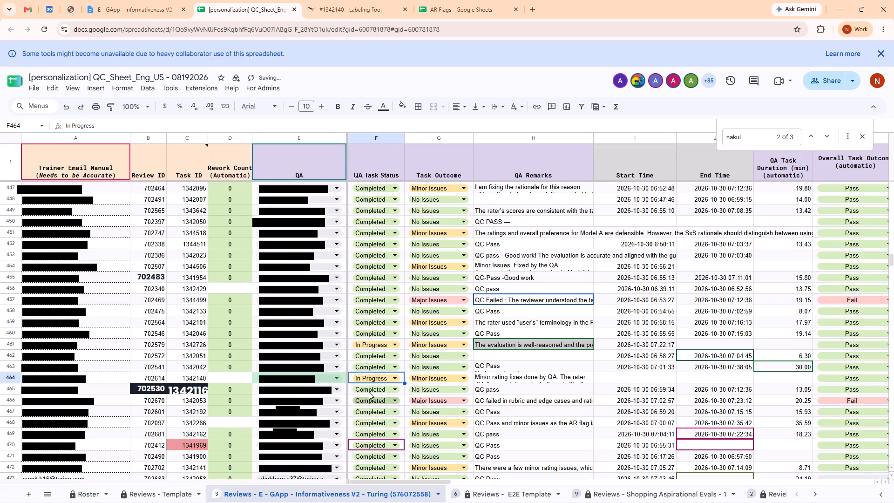
left_click(366, 380)
left_click(367, 402)
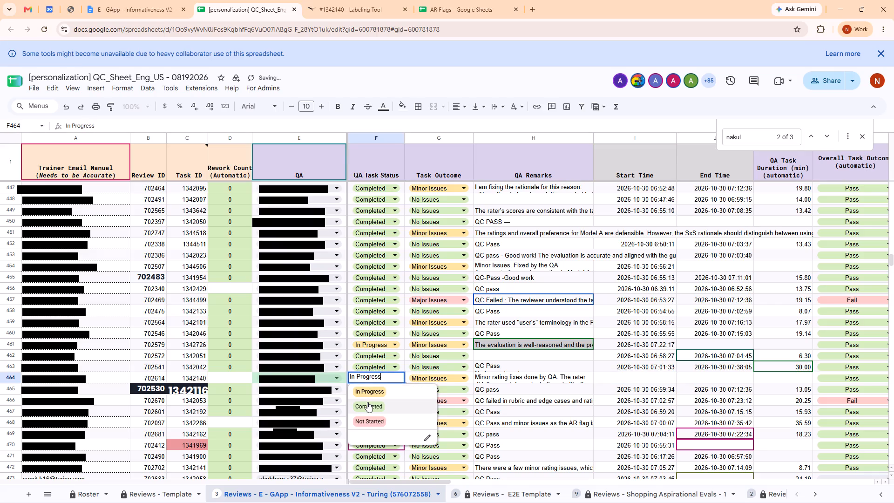
Examine task 1342140's row in the QC sheet across the outcome, remarks, time and final status columns.
scroll(417, 394, "left", 1)
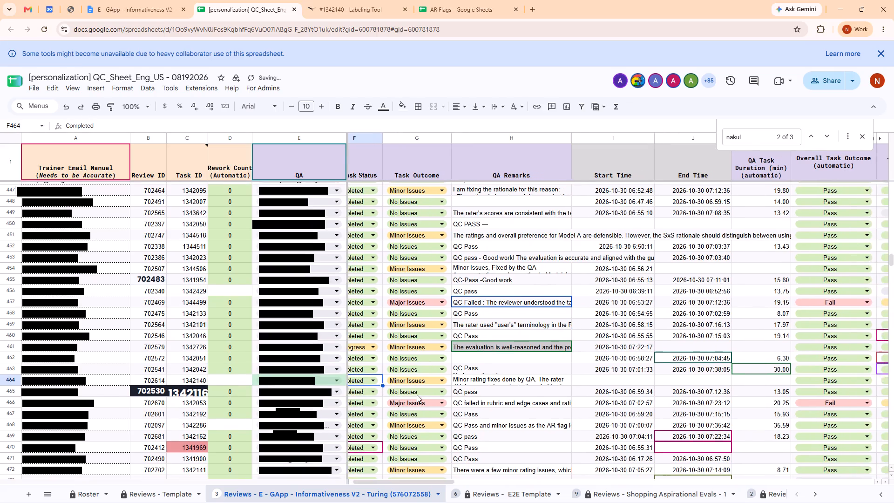
scroll(417, 394, "left", 2)
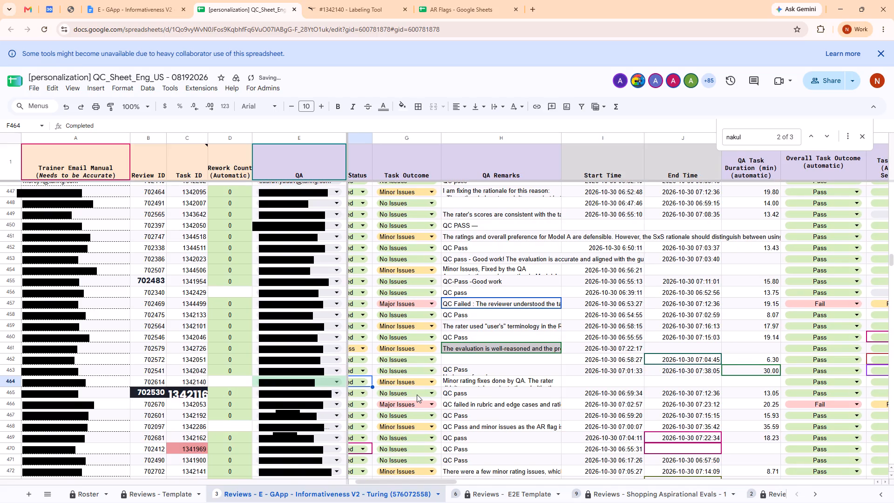
scroll(417, 394, "left", 2)
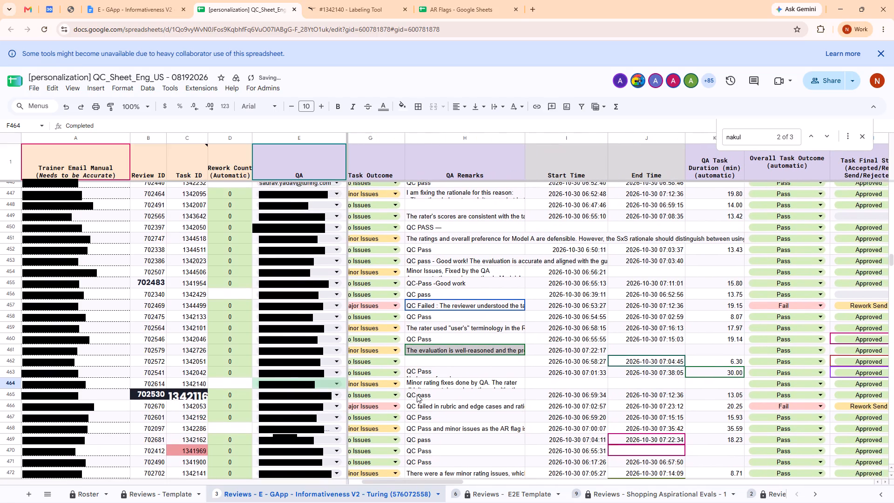
scroll(417, 394, "up", 1)
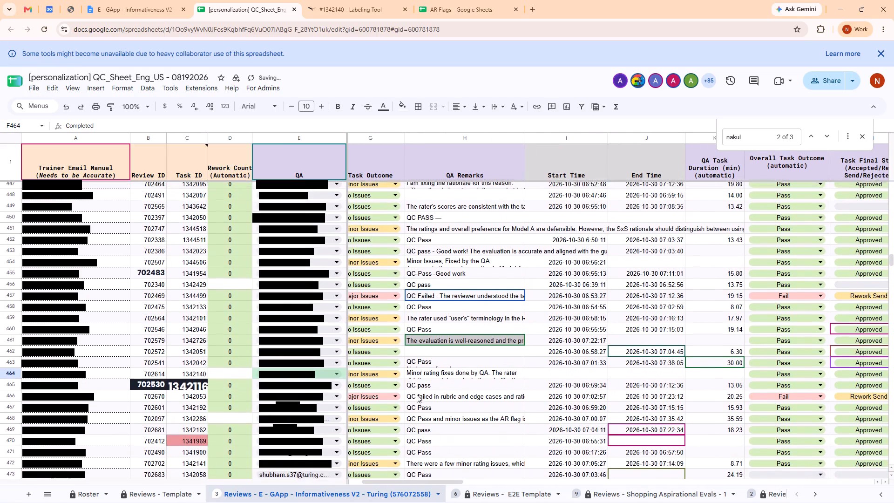
scroll(417, 394, "up", 1)
scroll(417, 394, "right", 1)
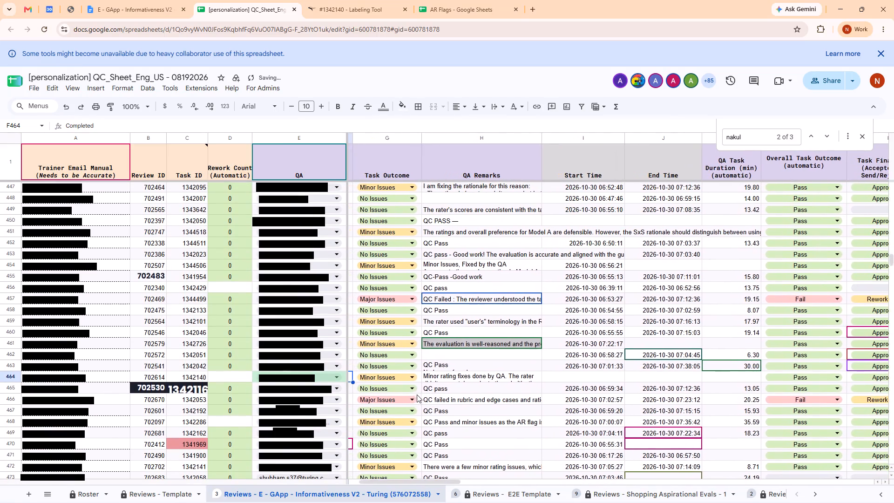
scroll(417, 394, "right", 2)
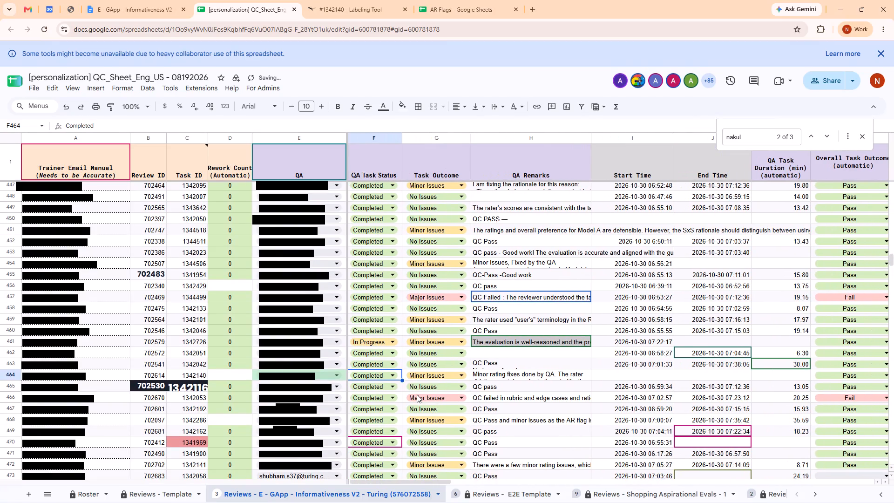
scroll(417, 394, "right", 1)
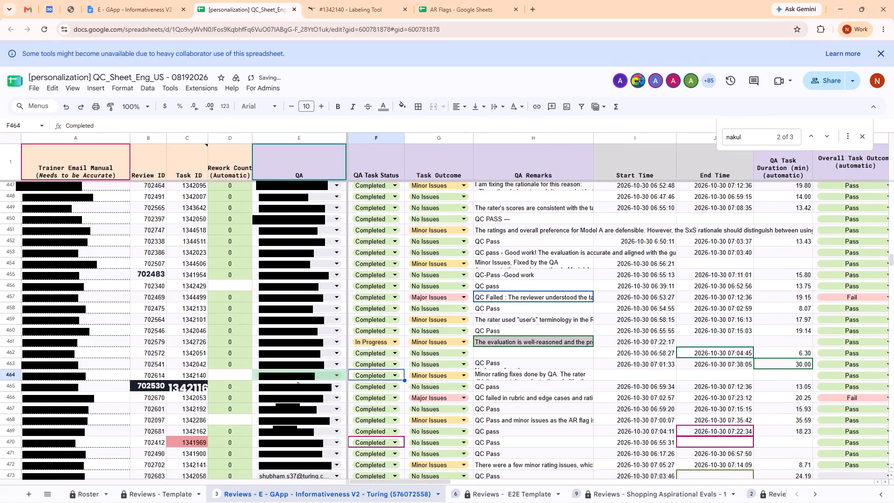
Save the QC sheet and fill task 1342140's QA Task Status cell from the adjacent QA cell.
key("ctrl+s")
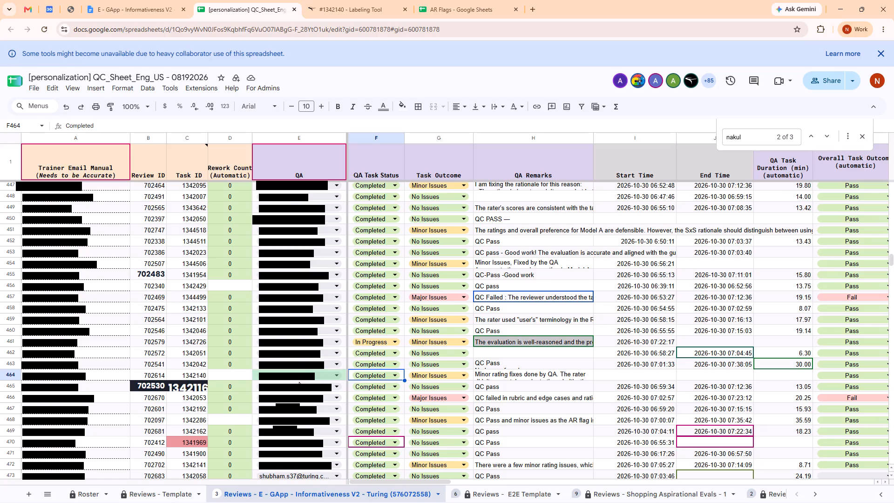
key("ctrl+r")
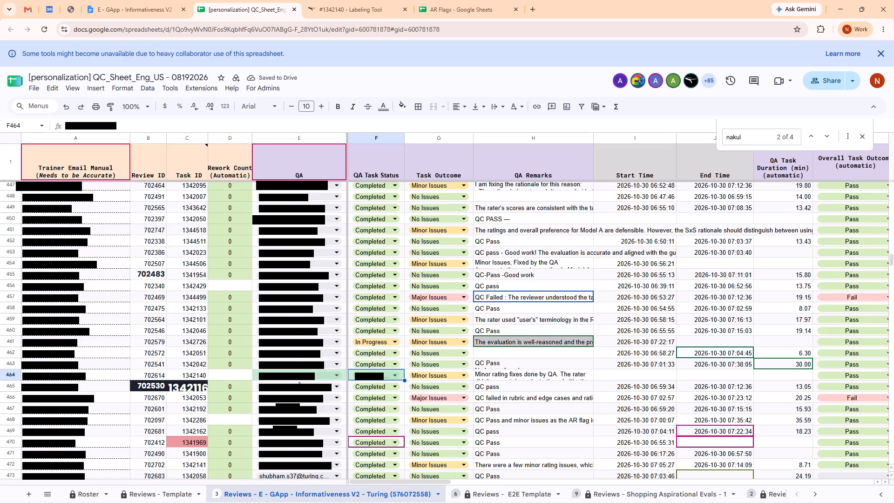
Examine task 1342140's End Time, QA duration, final status and QA Task Status columns in the QC sheet.
scroll(443, 390, "left", 1)
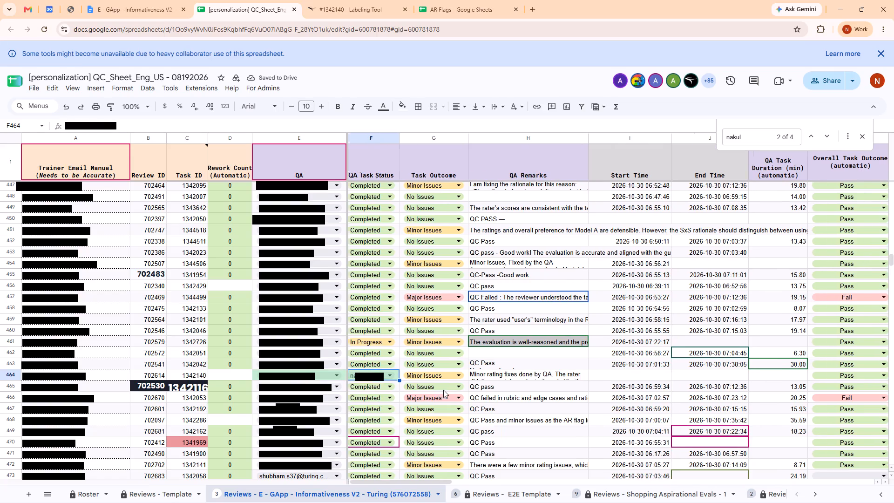
scroll(443, 390, "left", 2)
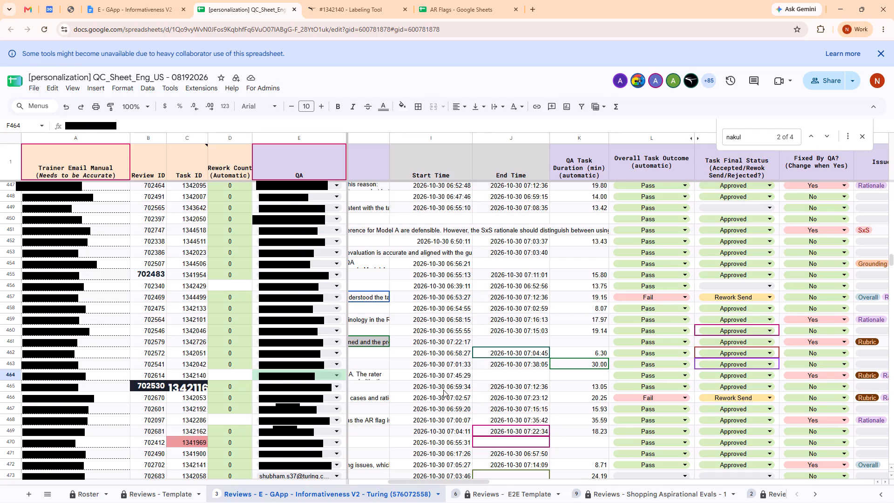
scroll(443, 390, "right", 2)
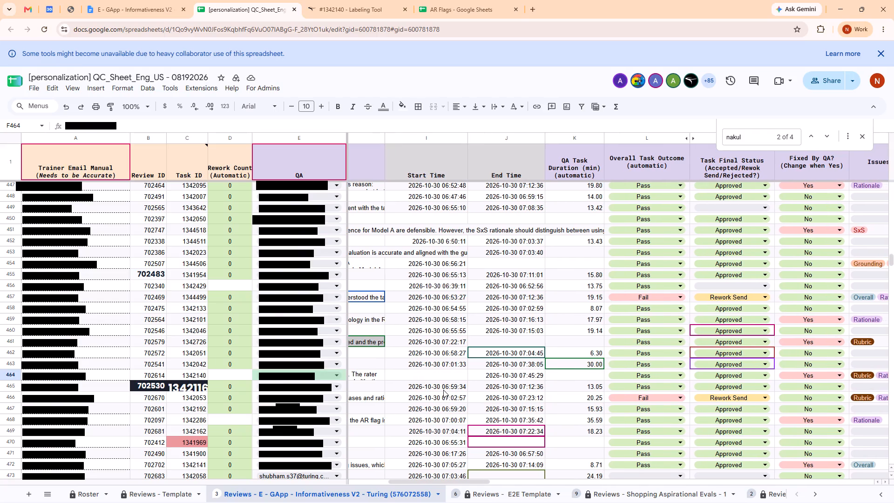
scroll(443, 390, "right", 1)
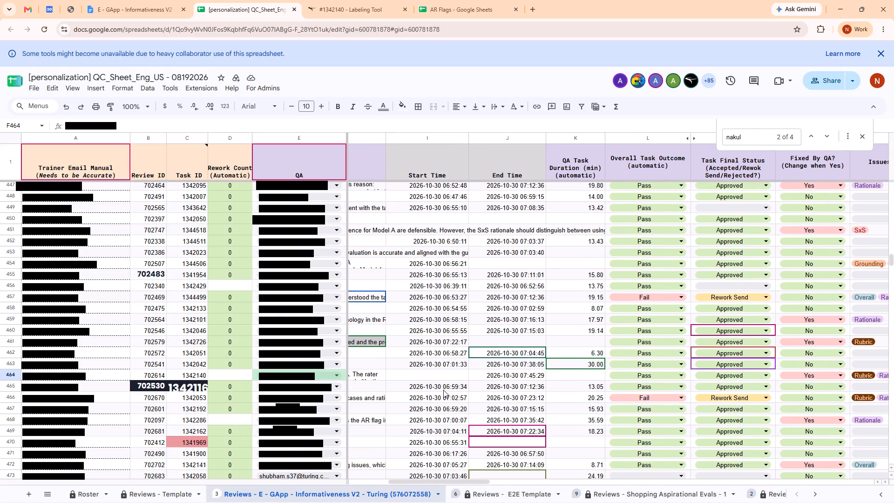
scroll(443, 390, "right", 3)
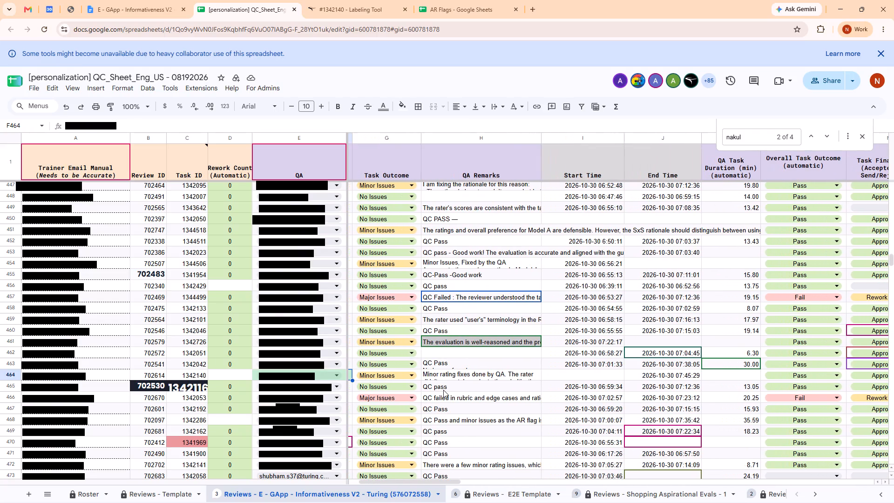
scroll(443, 390, "right", 2)
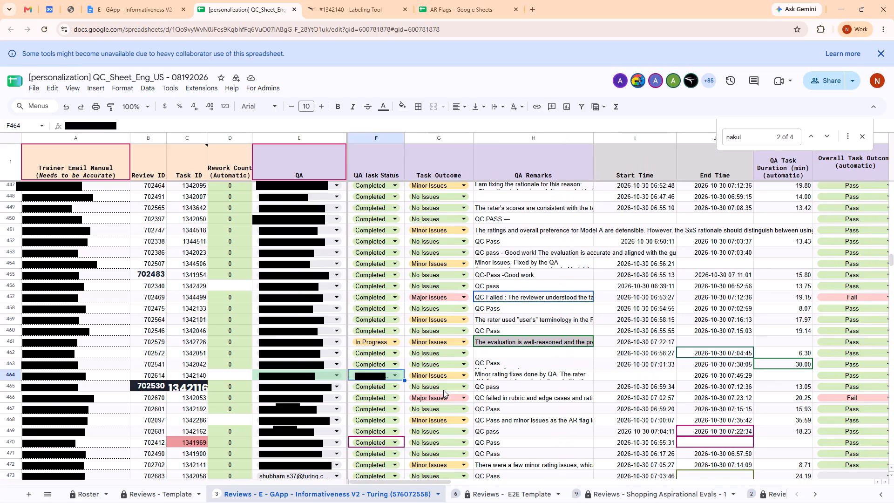
scroll(443, 390, "right", 2)
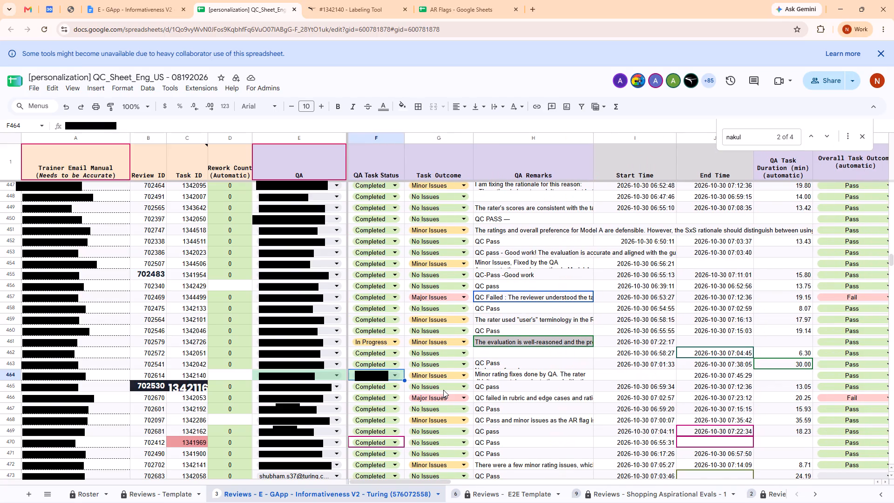
scroll(443, 390, "right", 3)
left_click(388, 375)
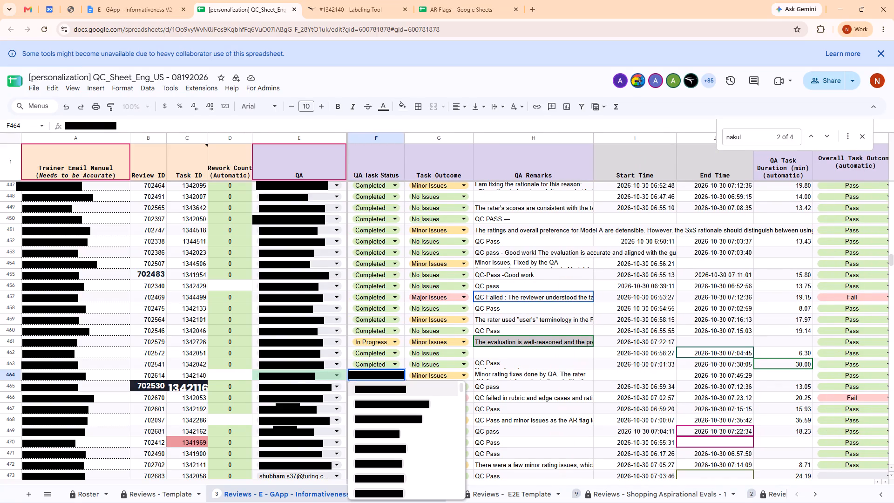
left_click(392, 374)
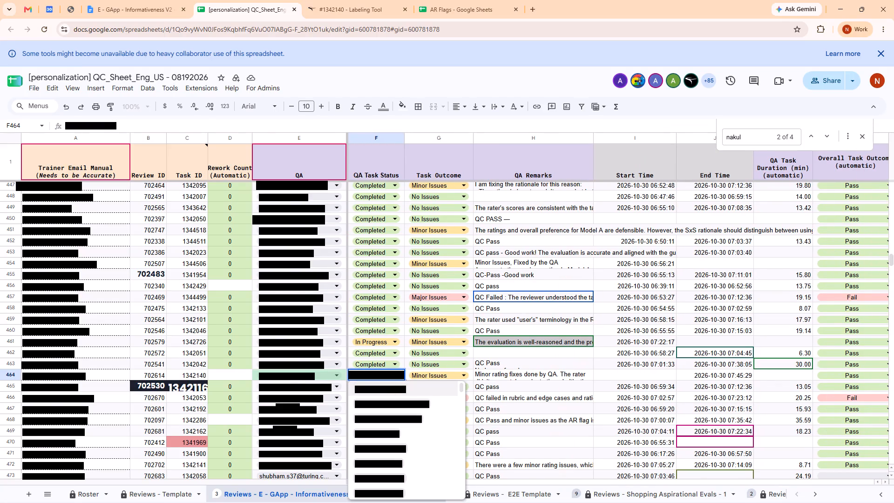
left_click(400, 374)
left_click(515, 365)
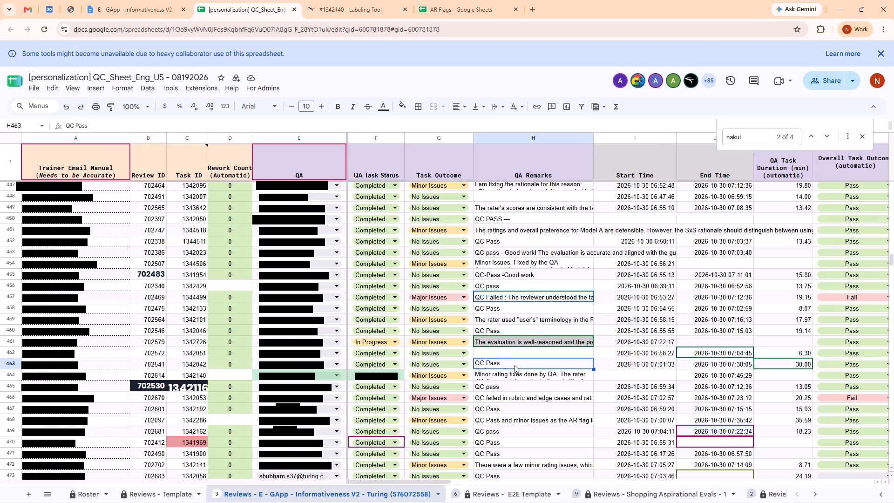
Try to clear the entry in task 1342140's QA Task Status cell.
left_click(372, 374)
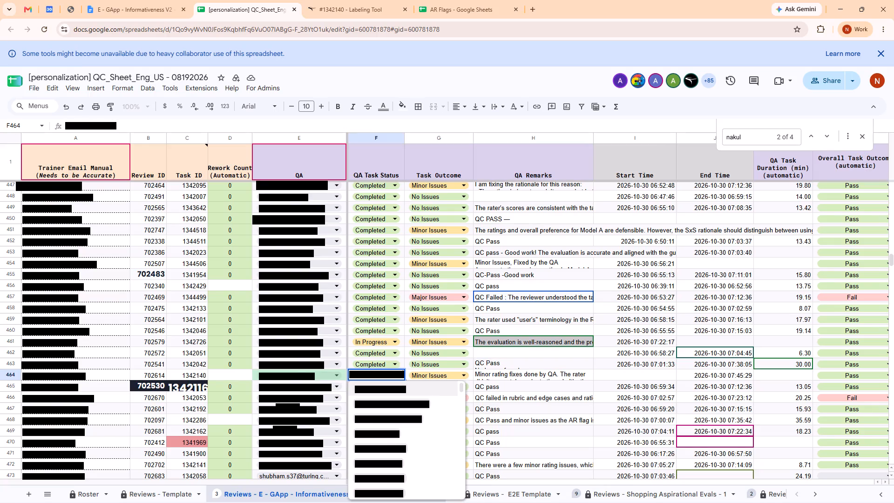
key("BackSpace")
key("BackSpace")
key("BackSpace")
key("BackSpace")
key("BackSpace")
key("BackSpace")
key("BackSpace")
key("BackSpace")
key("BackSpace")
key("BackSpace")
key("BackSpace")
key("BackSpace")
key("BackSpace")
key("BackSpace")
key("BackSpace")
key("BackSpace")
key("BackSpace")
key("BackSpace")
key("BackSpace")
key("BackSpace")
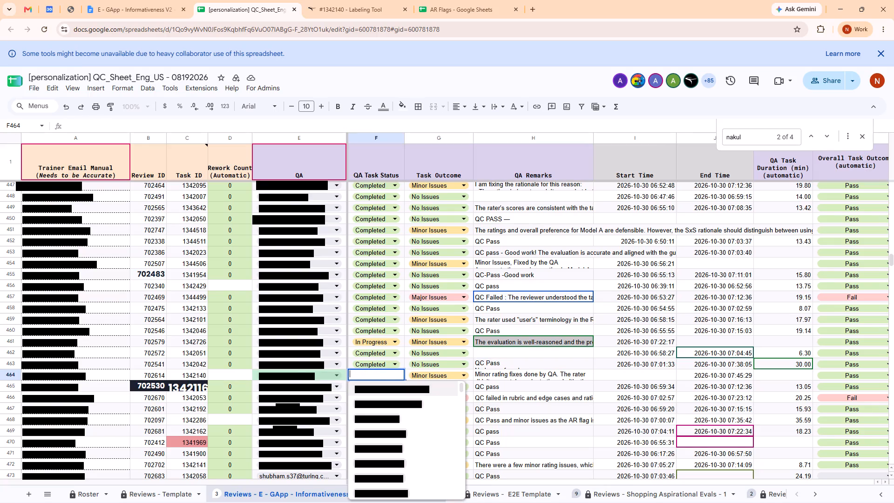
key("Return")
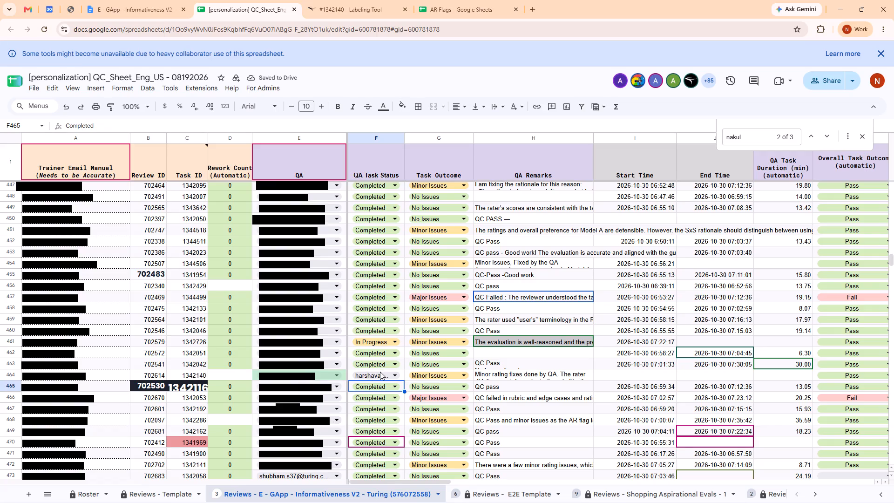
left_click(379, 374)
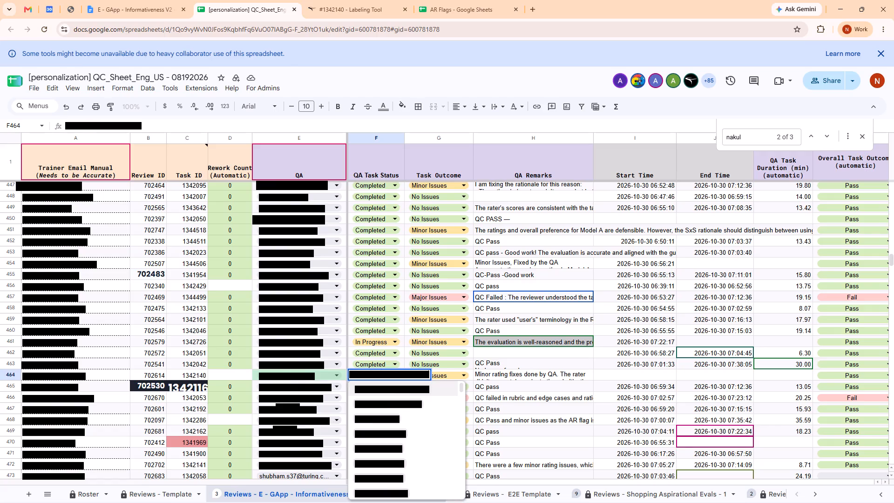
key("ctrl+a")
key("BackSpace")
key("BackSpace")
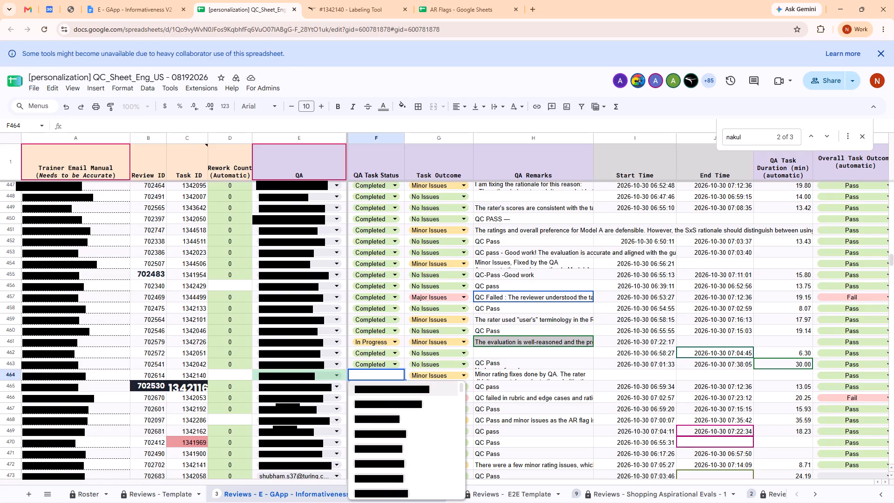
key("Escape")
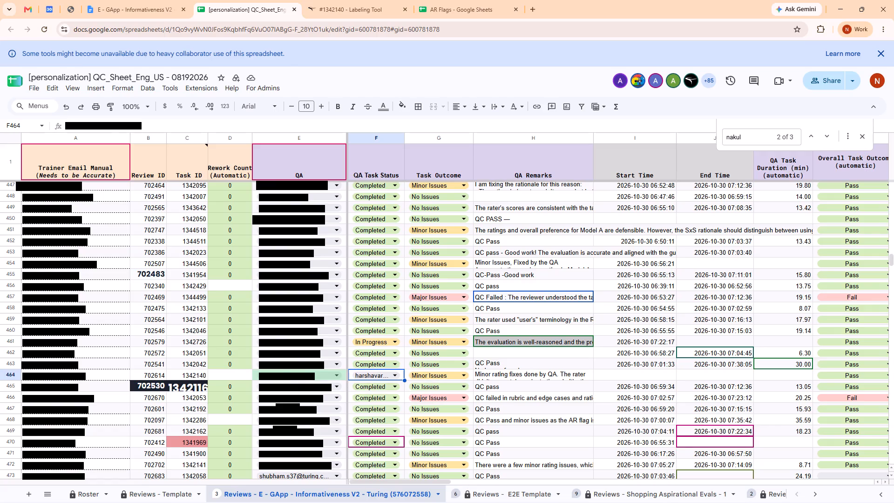
Undo the last change in the QC sheet.
key("ctrl+z")
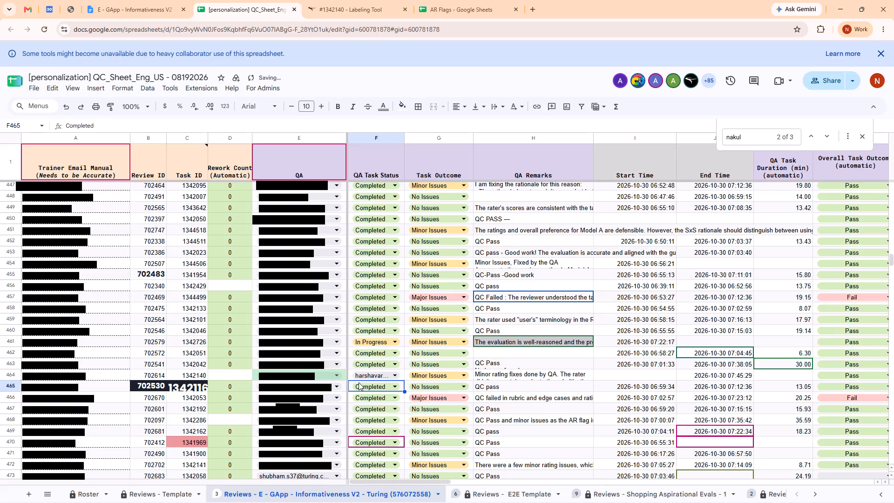
Clear the entry in task 1342140's QA Task Status cell.
left_click(395, 375)
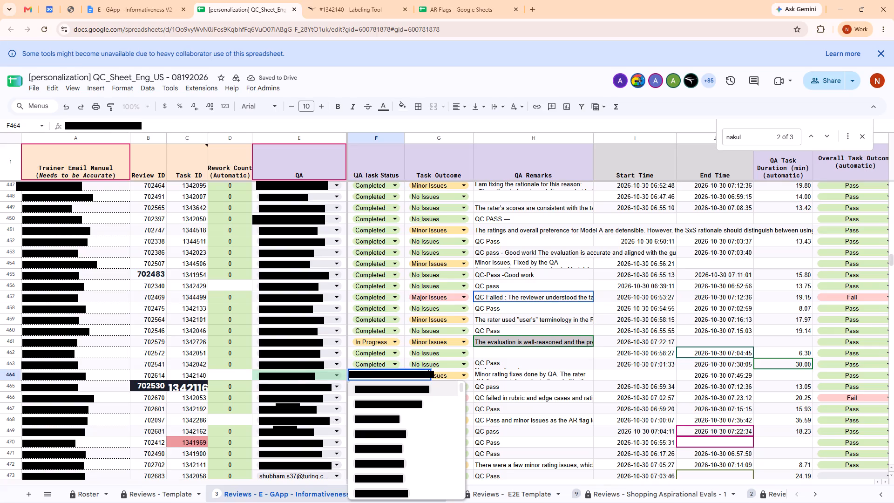
left_click(395, 375)
key("ctrl+a")
key("BackSpace")
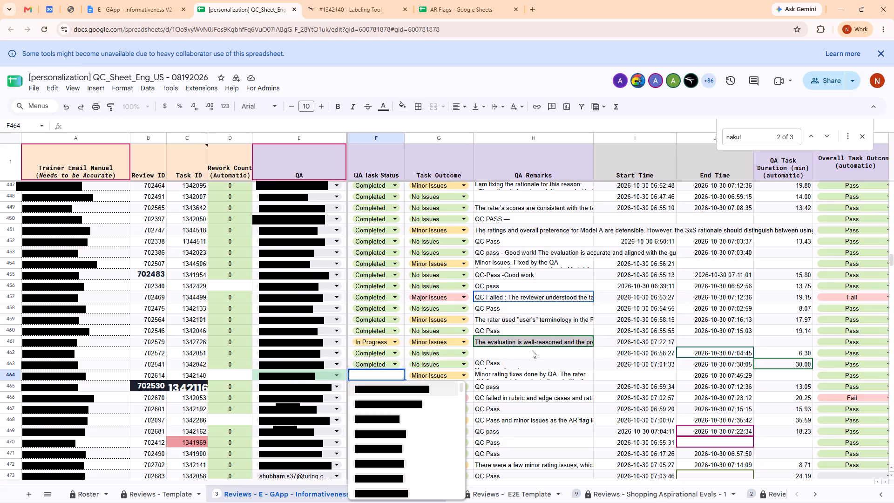
left_click(532, 350)
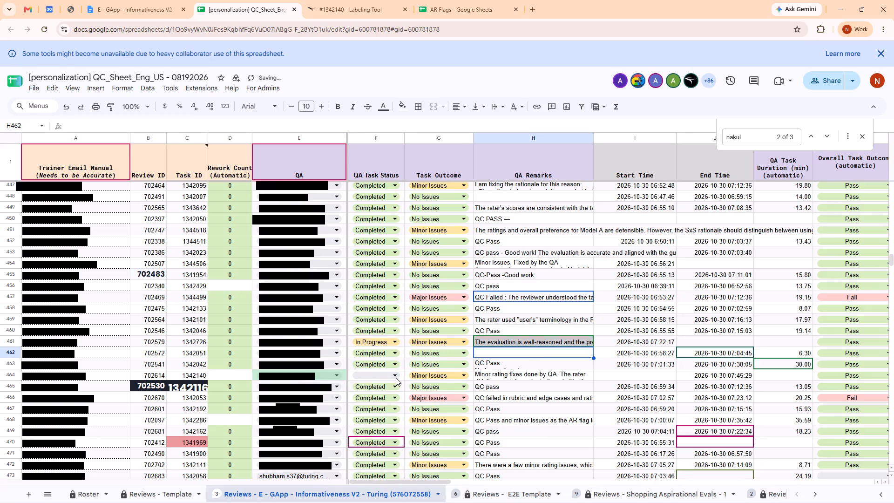
Examine the choices offered in task 1342140's QA Task Status cell and capture a screenshot of them.
left_click(395, 375)
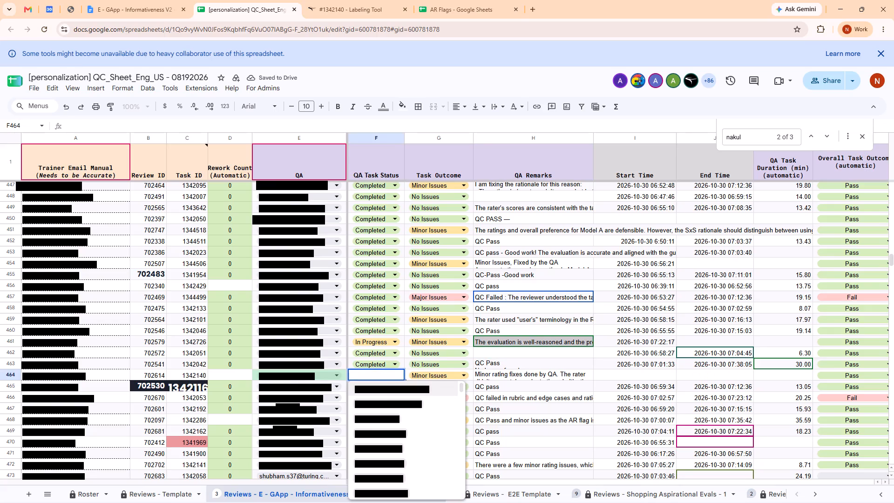
left_click(395, 375)
left_click(515, 385)
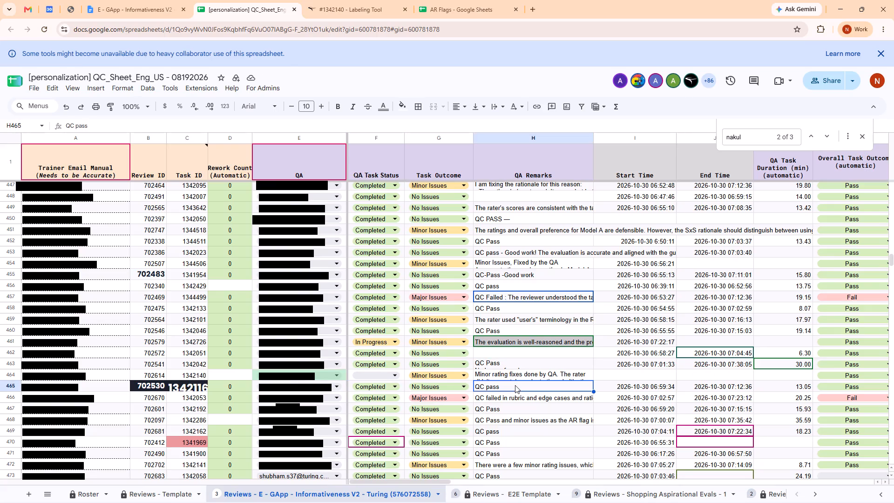
left_click(395, 375)
left_click(395, 375)
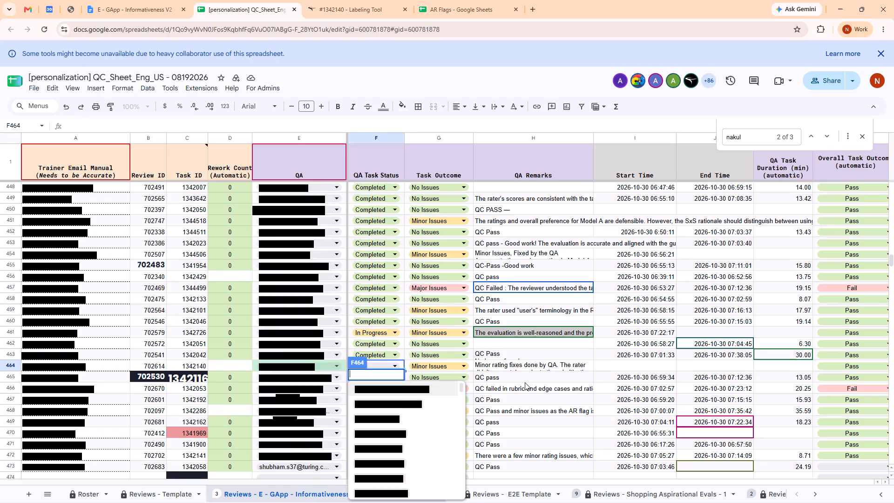
scroll(525, 382, "up", 1)
left_click(525, 382)
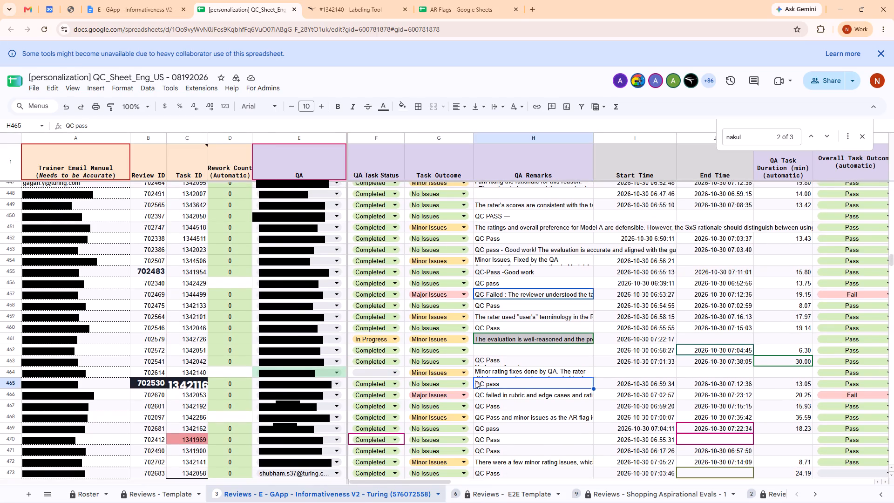
left_click(393, 372)
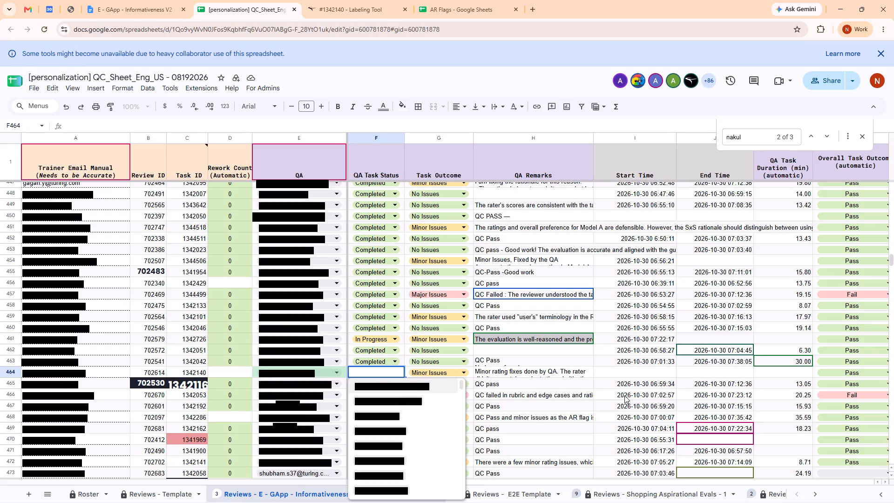
key("super+Print")
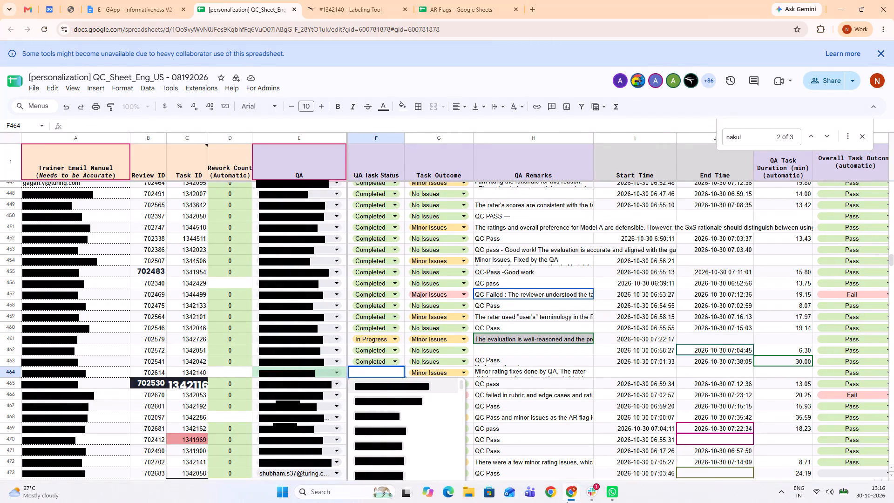
Switch to the Labeling Tool and leave task #1342140 for the Workspace.
left_click(308, 0)
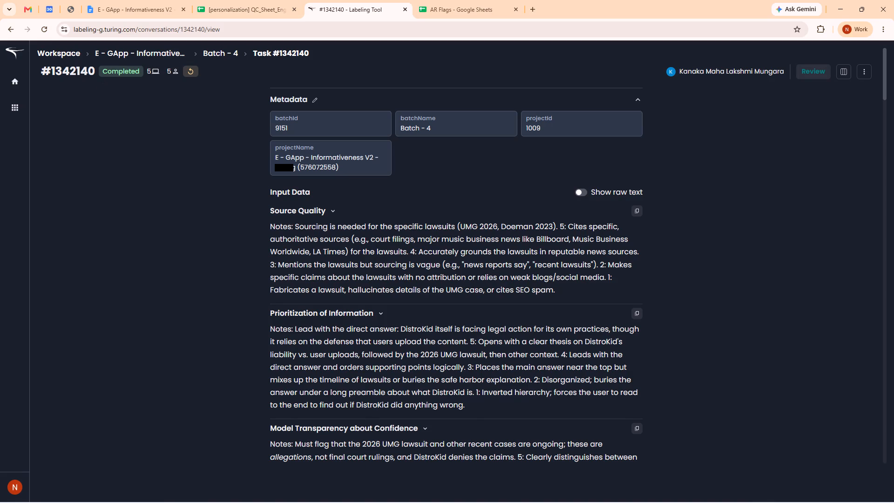
left_click(81, 56)
left_click(73, 51)
Return to the QC sheet and examine its Raters summary, including Total Submissions, Passed Unique Tasks, Failed tasks and Minor Issues, through the last rater.
left_click(249, 0)
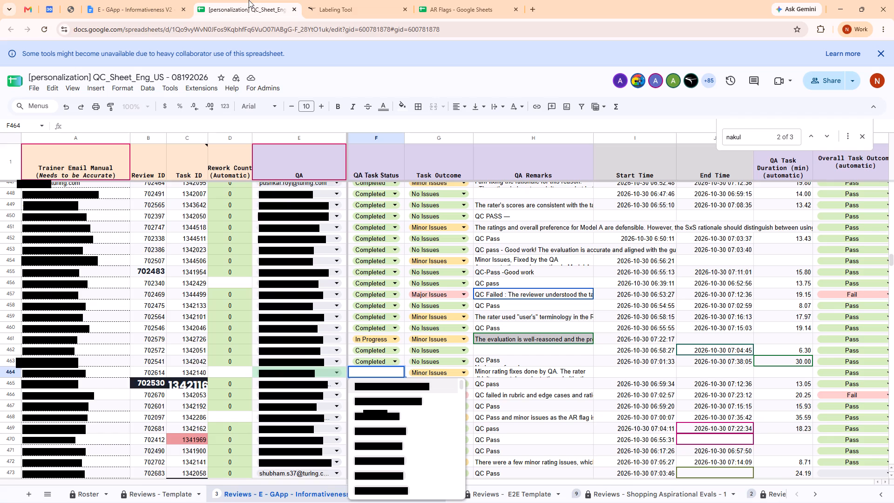
scroll(592, 283, "up", 1)
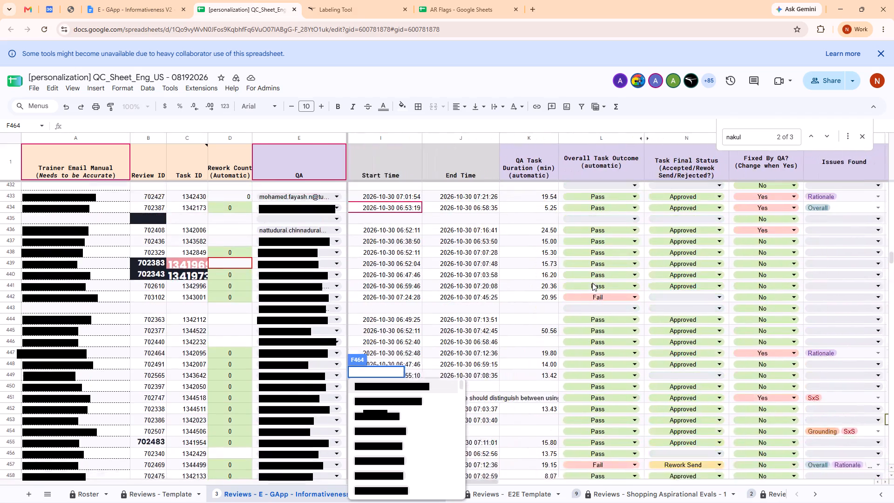
scroll(592, 283, "up", 9)
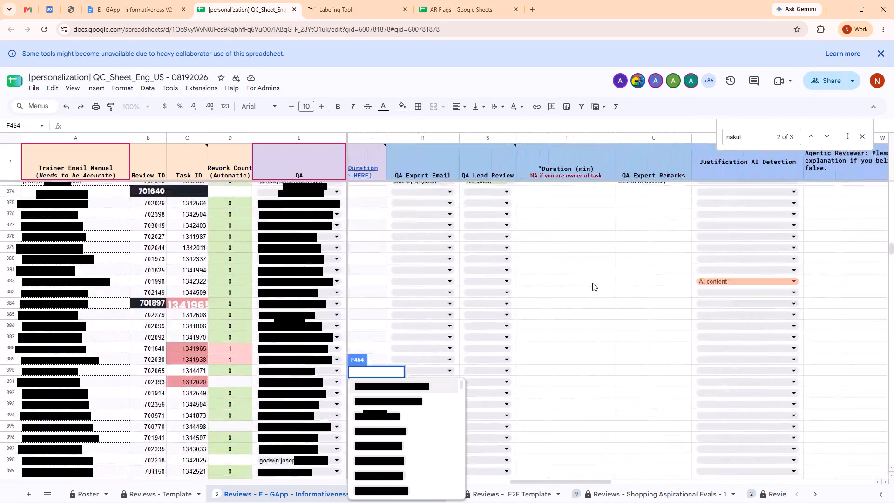
scroll(592, 283, "up", 18)
scroll(592, 283, "down", 3)
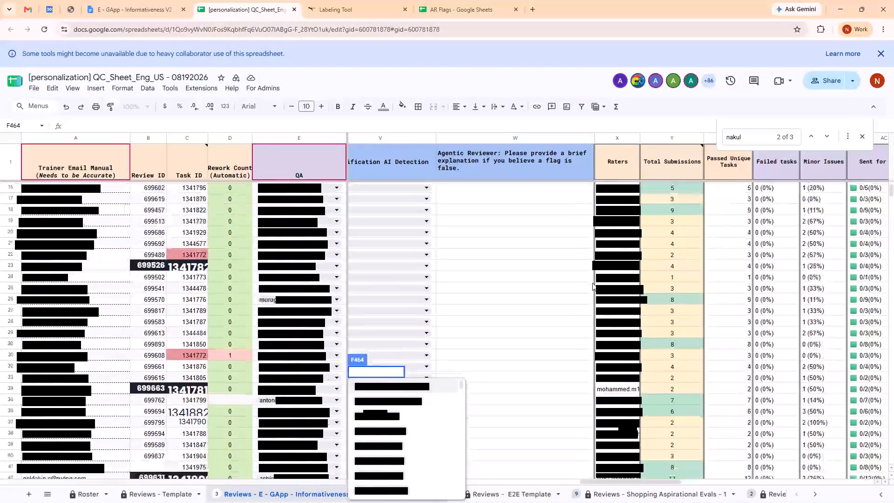
scroll(592, 283, "down", 9)
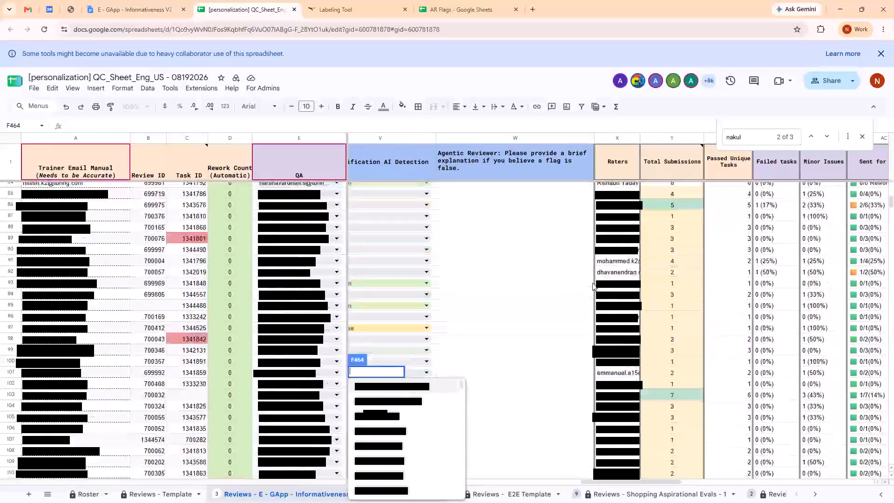
scroll(592, 283, "down", 6)
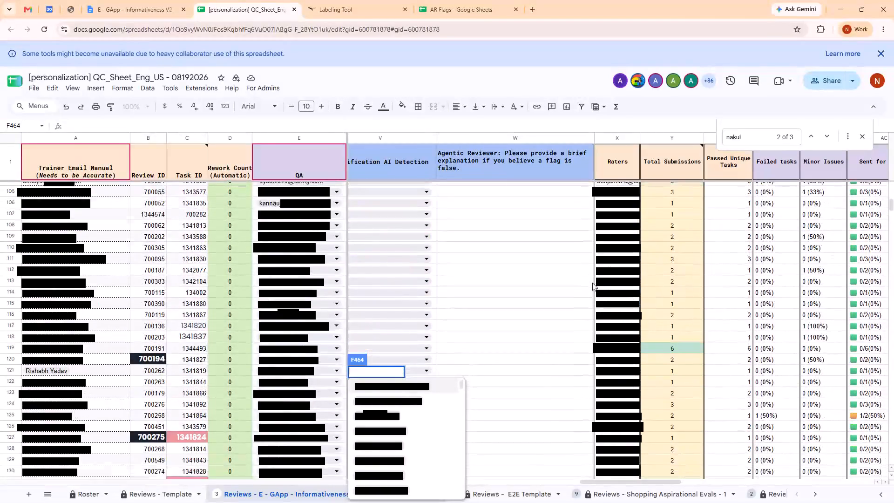
scroll(592, 283, "down", 5)
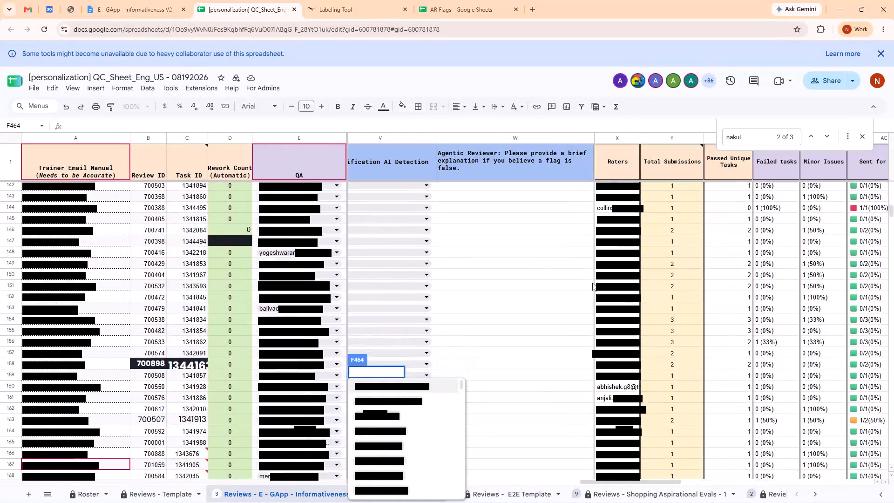
scroll(592, 283, "down", 5)
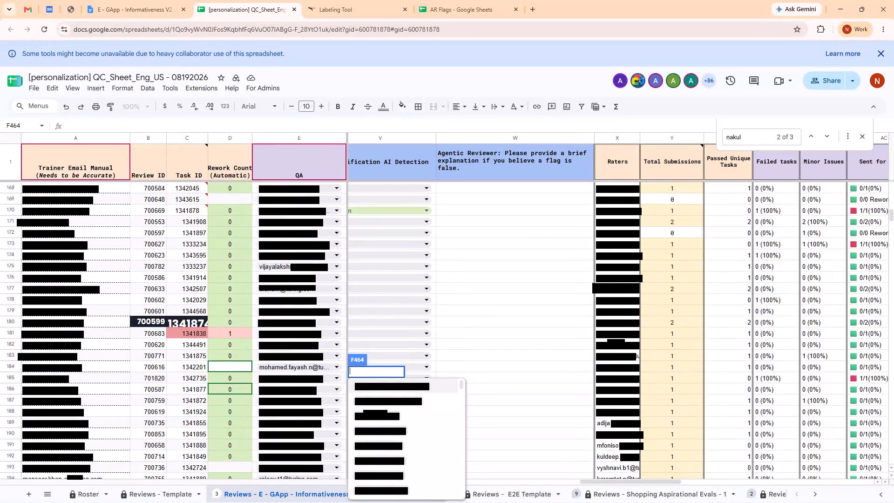
scroll(592, 283, "down", 4)
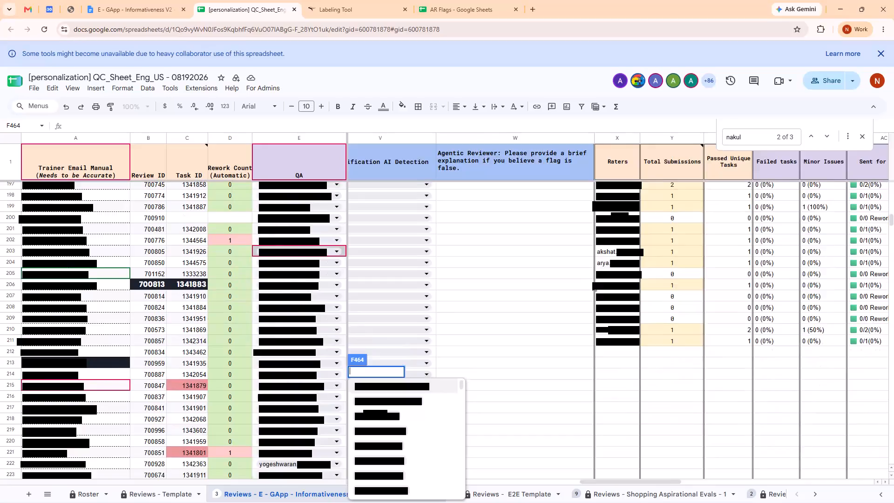
Examine the raters' Sent for Rework, Issue Count Summary and True Pass Rate columns from the end of the list back to the first row.
scroll(592, 283, "left", 3)
scroll(592, 283, "up", 4)
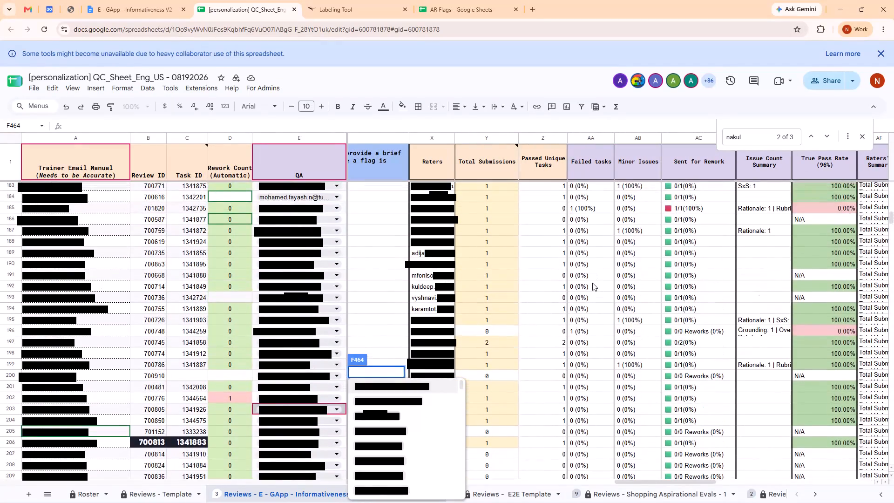
scroll(592, 283, "up", 5)
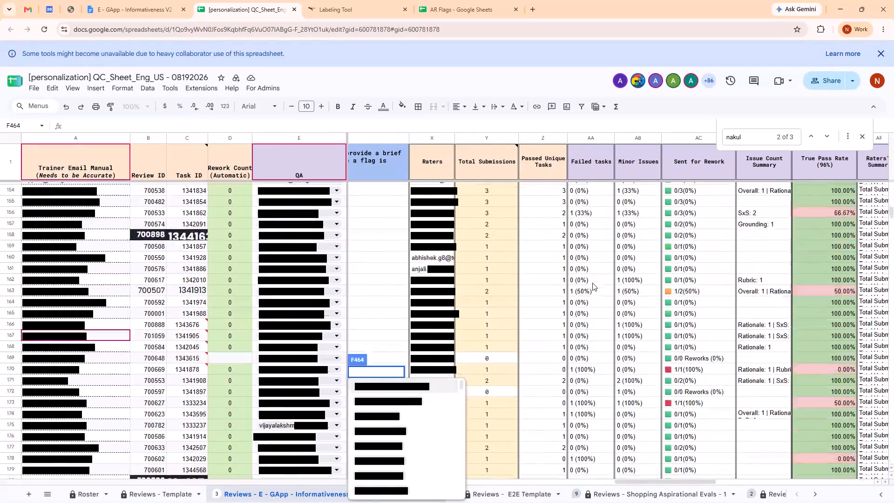
scroll(592, 283, "up", 5)
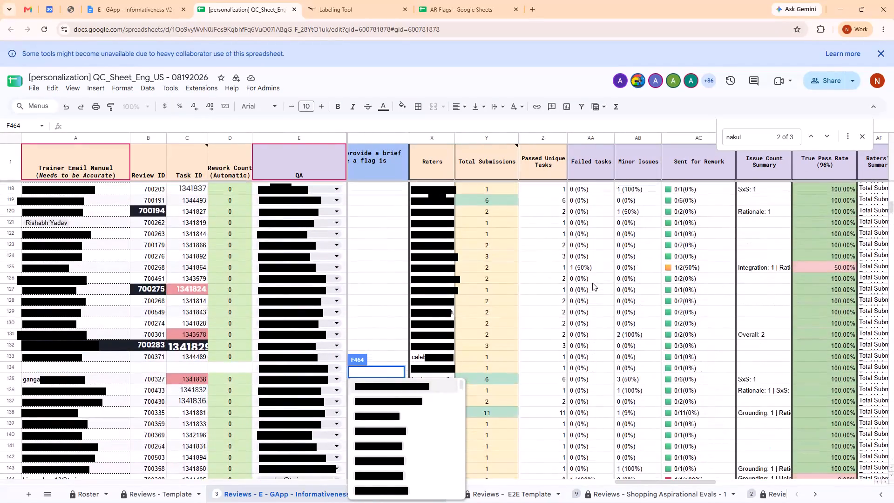
scroll(592, 283, "up", 6)
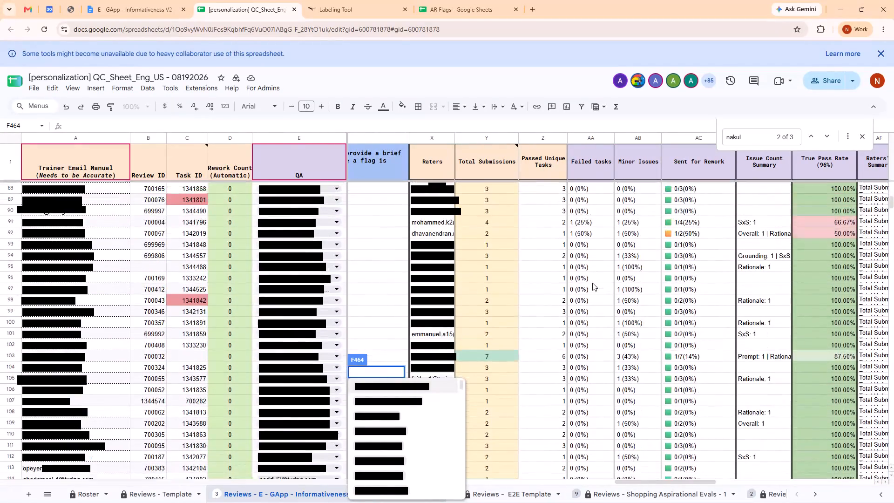
scroll(592, 283, "up", 6)
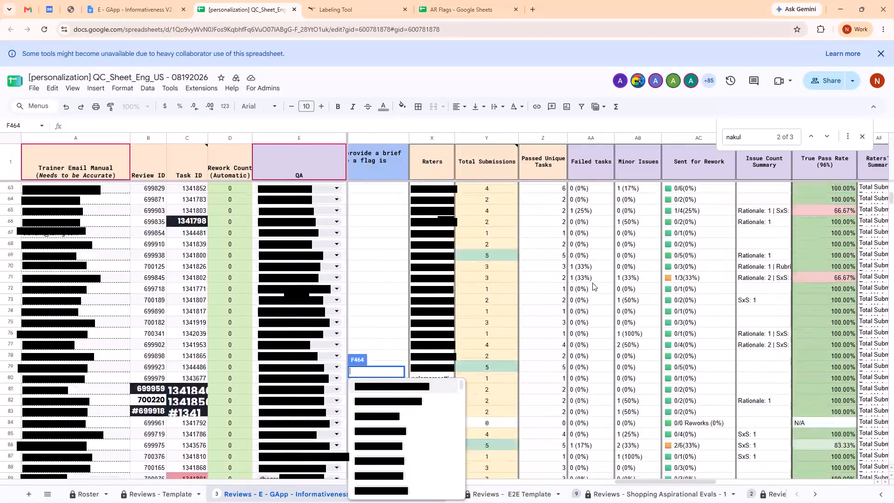
scroll(592, 283, "up", 7)
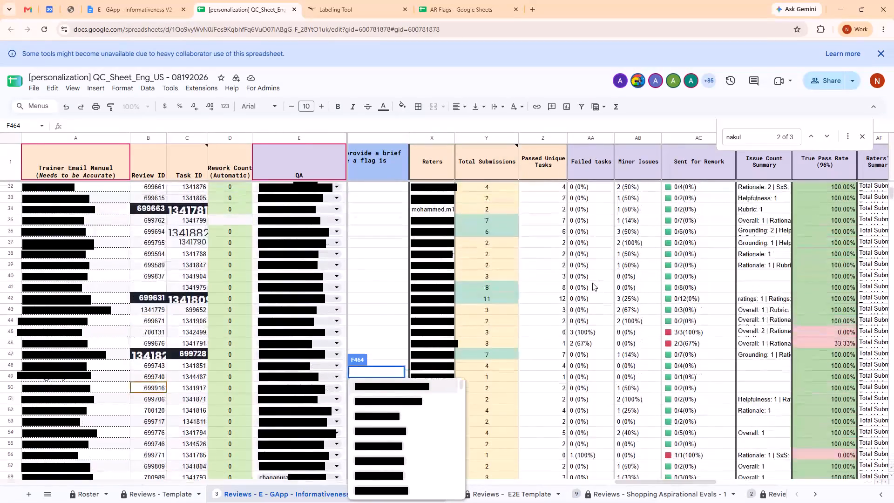
scroll(592, 283, "up", 5)
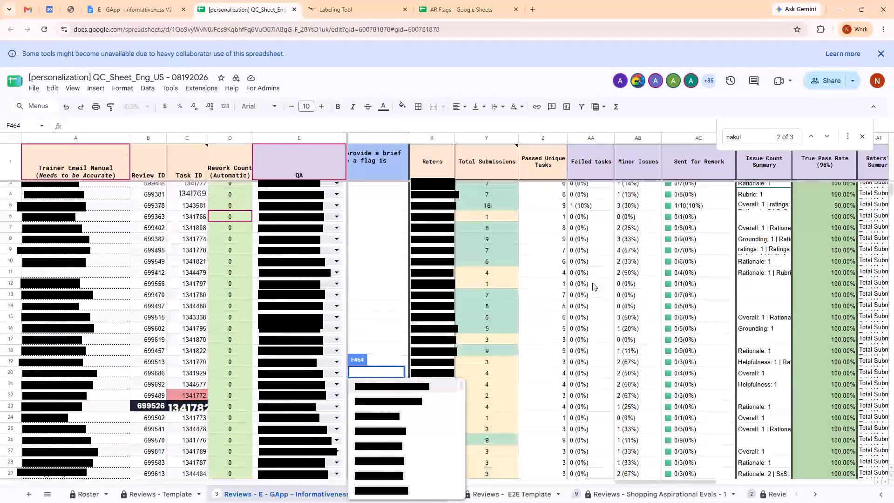
scroll(592, 283, "up", 4)
Examine the Raters summary, including Total Submissions, Failed tasks, Minor Issues and Sent for Rework, from the first rows through the last rater.
scroll(592, 283, "right", 1)
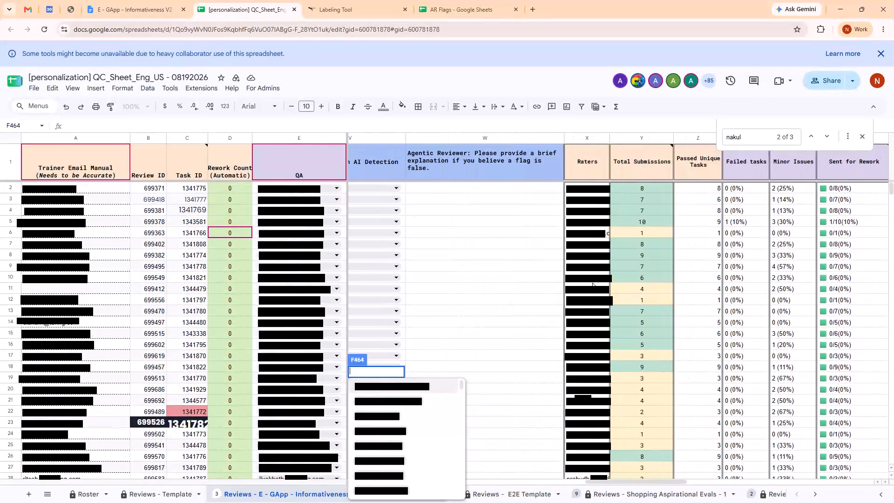
scroll(592, 283, "right", 1)
scroll(592, 283, "down", 2)
scroll(592, 283, "left", 1)
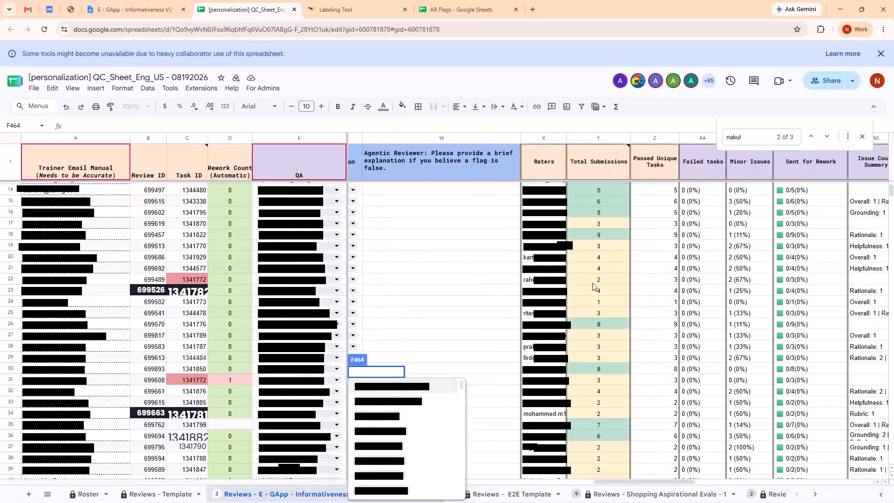
scroll(592, 283, "left", 1)
scroll(592, 283, "down", 6)
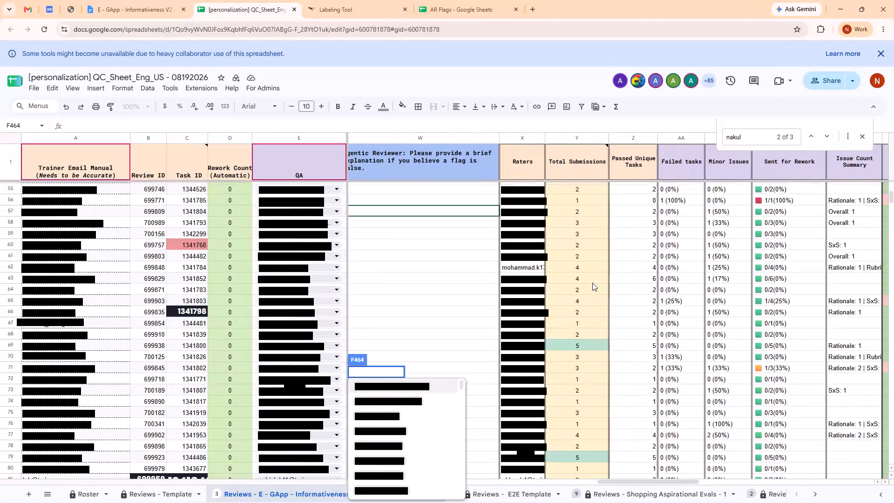
scroll(592, 283, "down", 5)
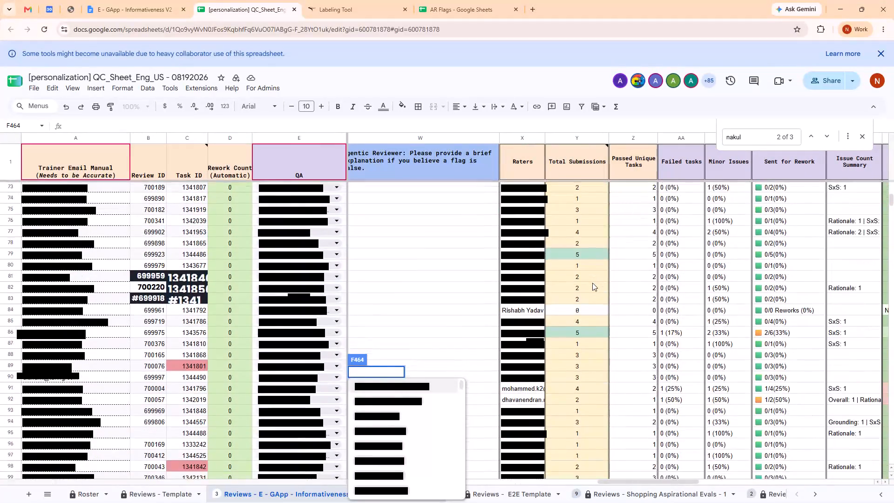
scroll(592, 283, "down", 7)
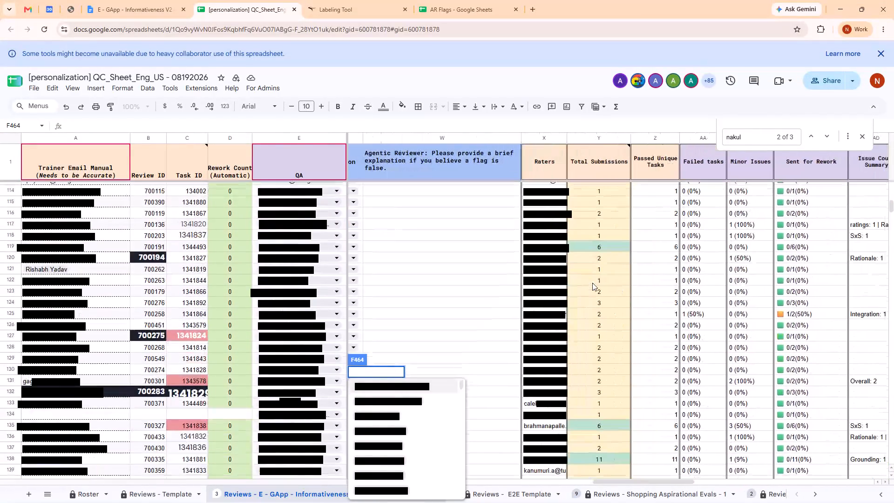
scroll(592, 283, "down", 7)
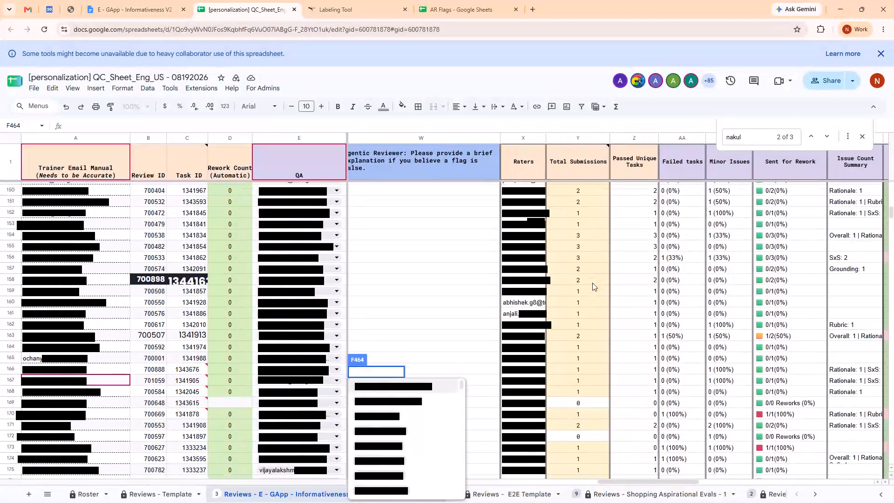
scroll(592, 283, "down", 7)
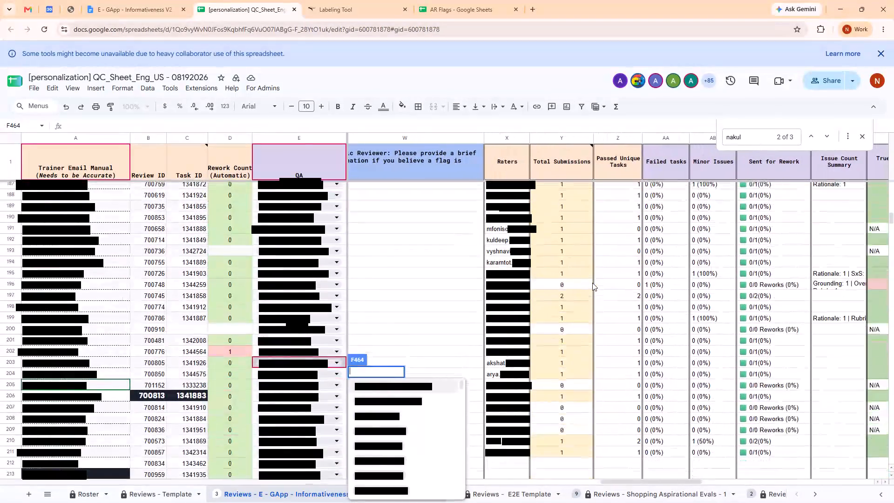
scroll(592, 283, "up", 1)
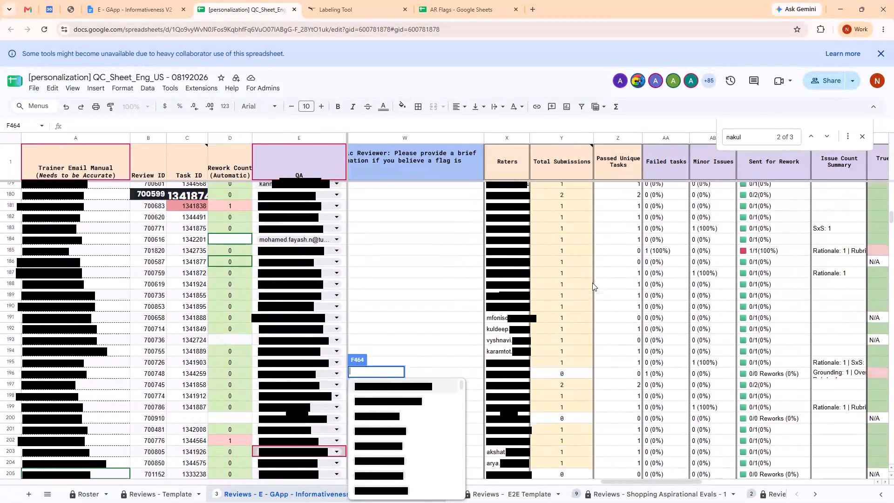
scroll(592, 283, "up", 1)
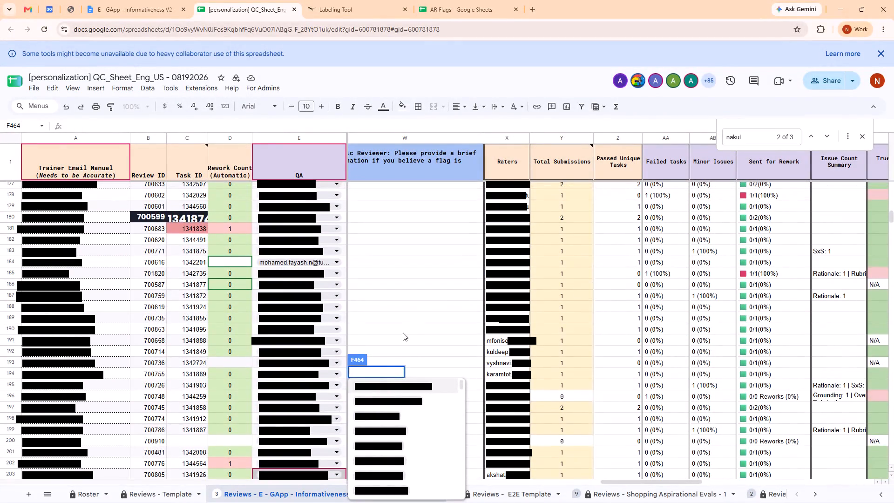
left_click(402, 333)
scroll(402, 333, "right", 4)
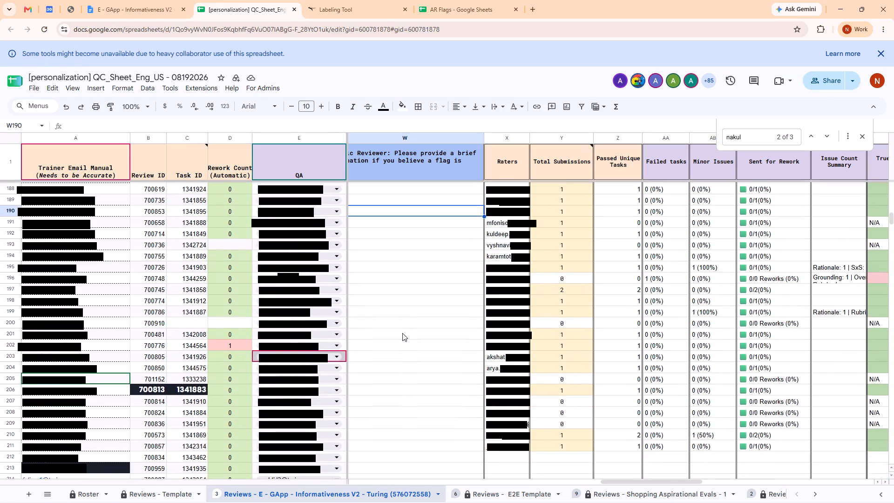
scroll(402, 333, "right", 1)
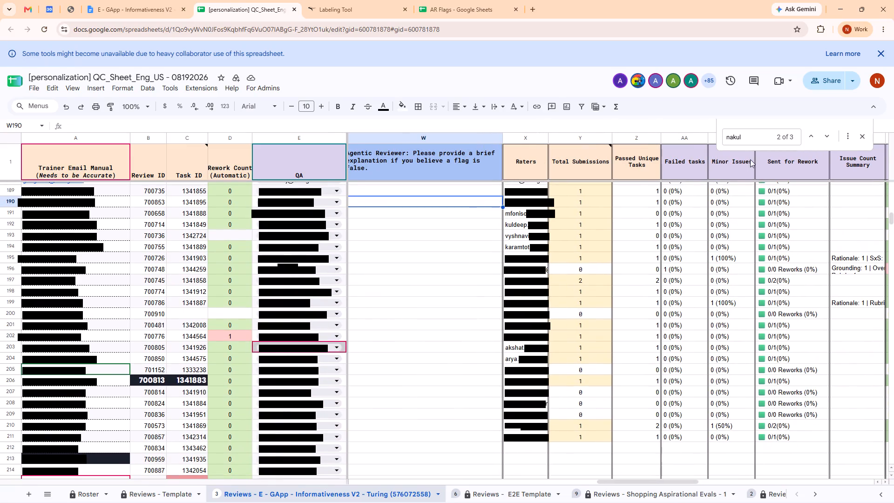
Go to the previous match of the name search and examine that person's row in the statistics beyond the Raters's Summary column.
left_click(810, 136)
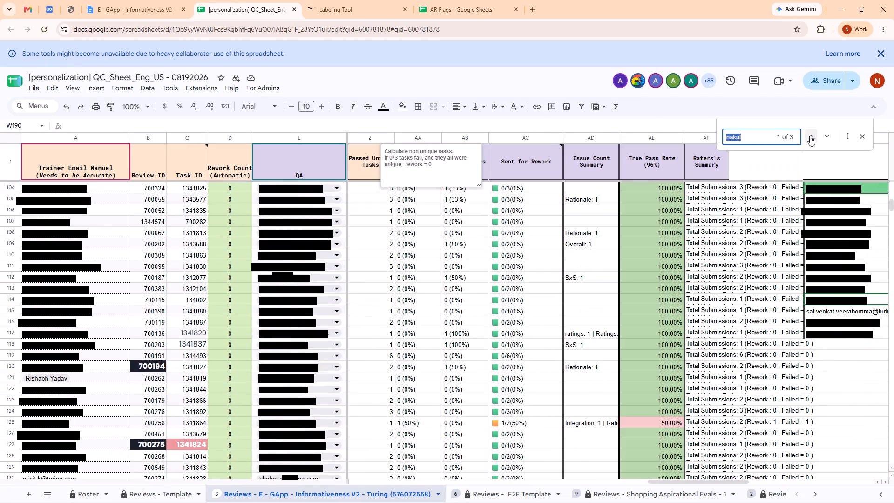
scroll(789, 315, "left", 2)
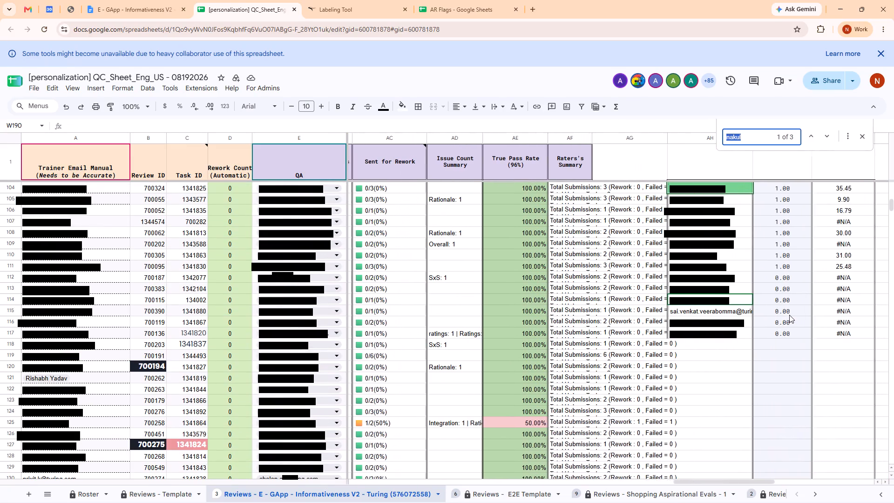
scroll(789, 315, "left", 1)
scroll(789, 315, "up", 1)
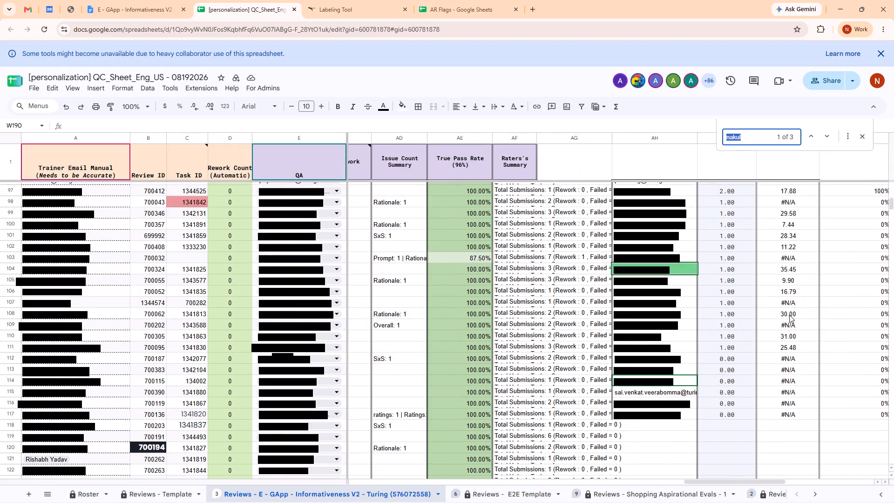
scroll(789, 315, "up", 1)
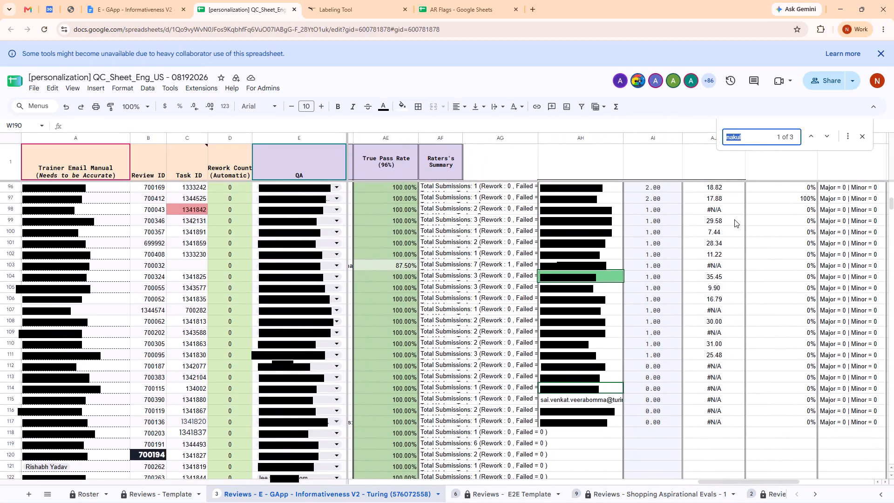
Go to the name match at task 1342140 and compare its QA Task Status choices with those of task 1342051.
left_click(812, 139)
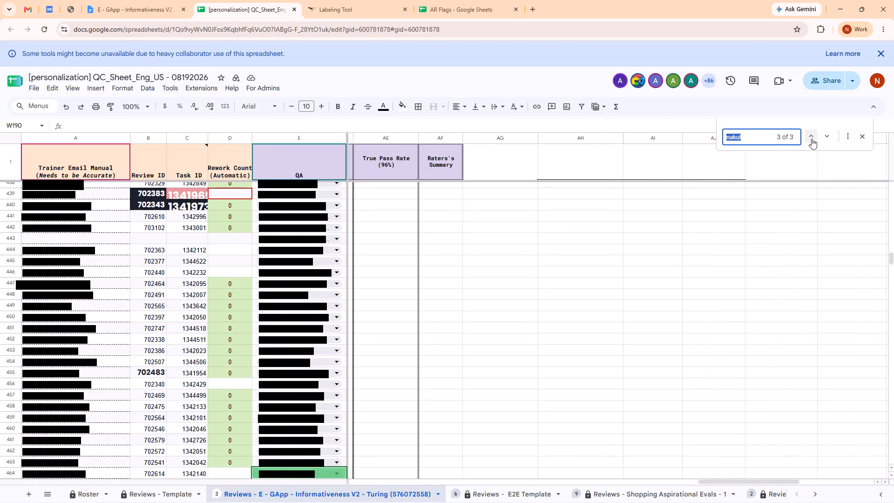
scroll(608, 381, "down", 1)
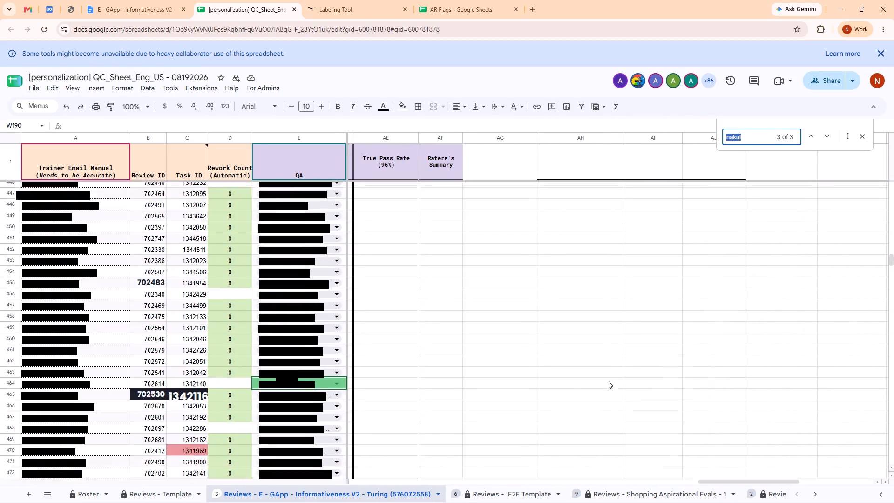
scroll(608, 381, "down", 1)
scroll(608, 381, "right", 7)
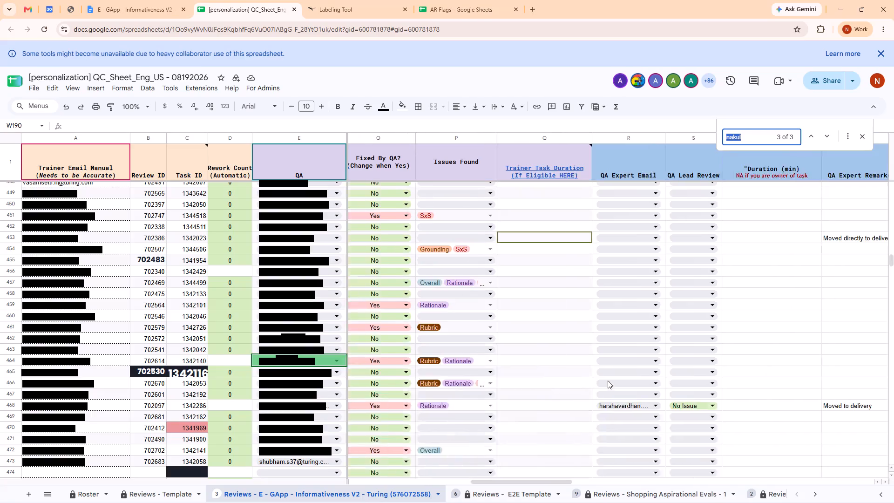
scroll(608, 381, "right", 5)
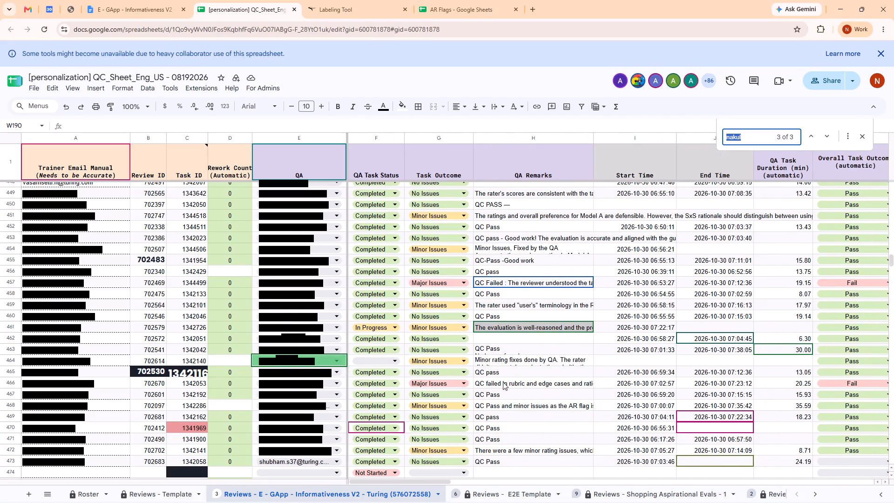
left_click(392, 362)
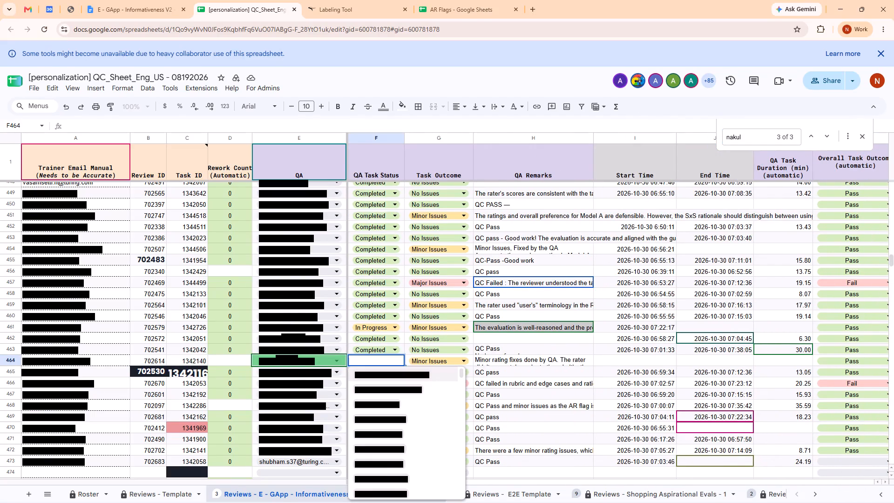
left_click(394, 362)
left_click(393, 336)
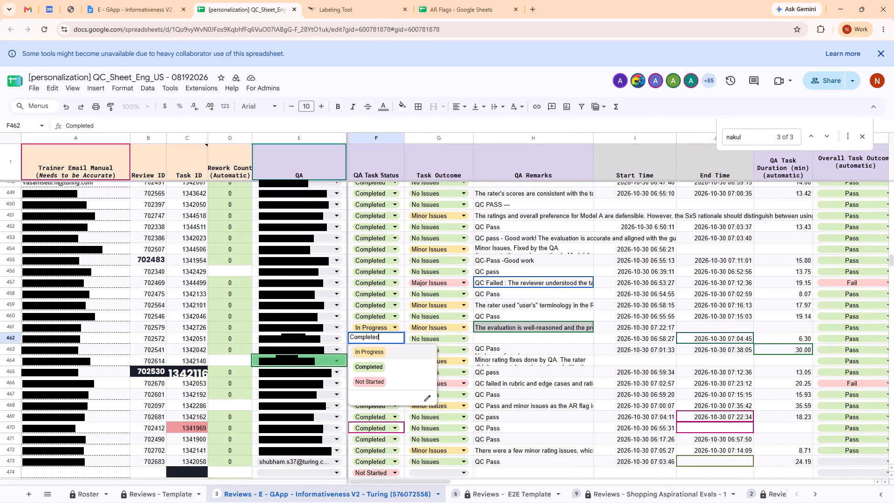
left_click(393, 336)
left_click(491, 336)
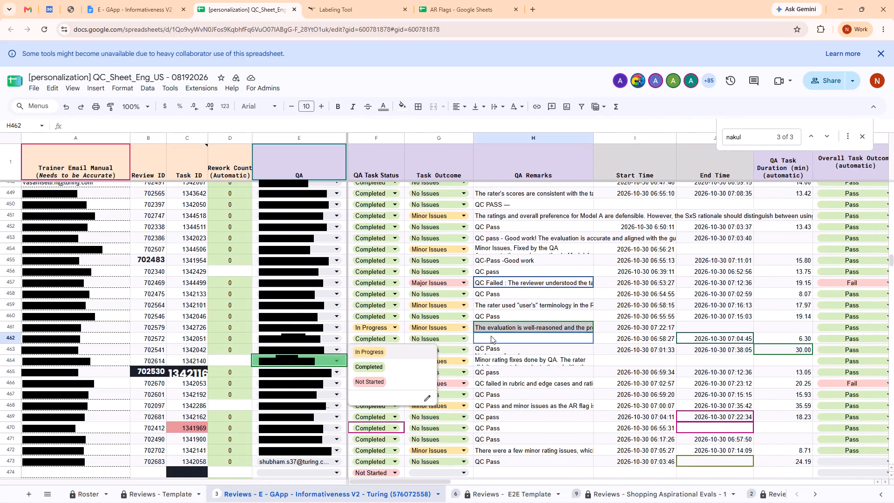
left_click(394, 360)
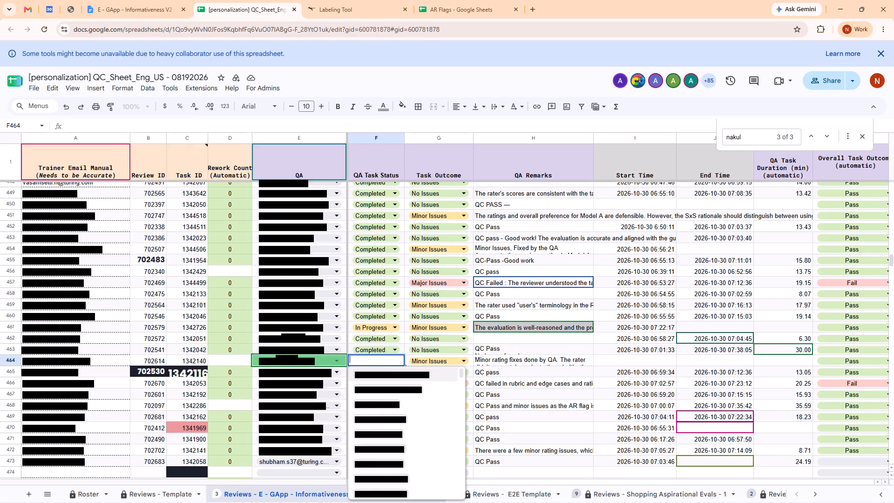
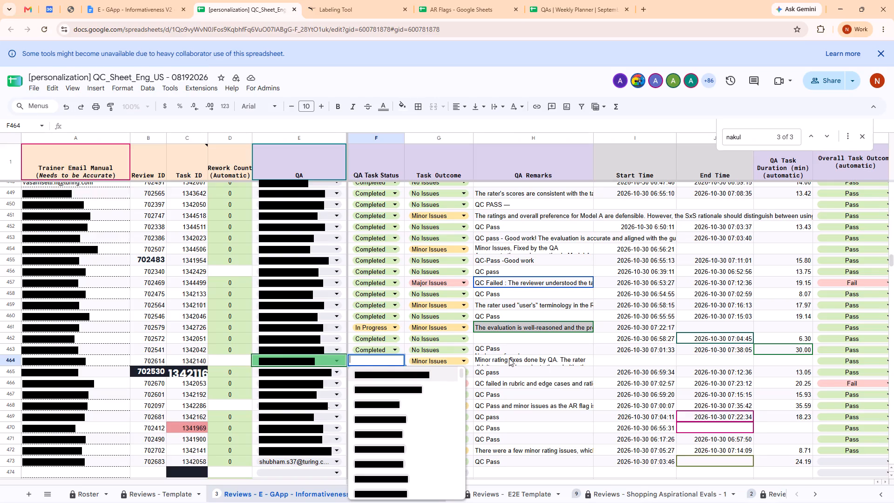
Dismiss the open choices at task 1342140, select its QA Remarks cell, and reopen its QA Task Status choices to recheck them.
left_click(510, 358)
left_click(510, 358)
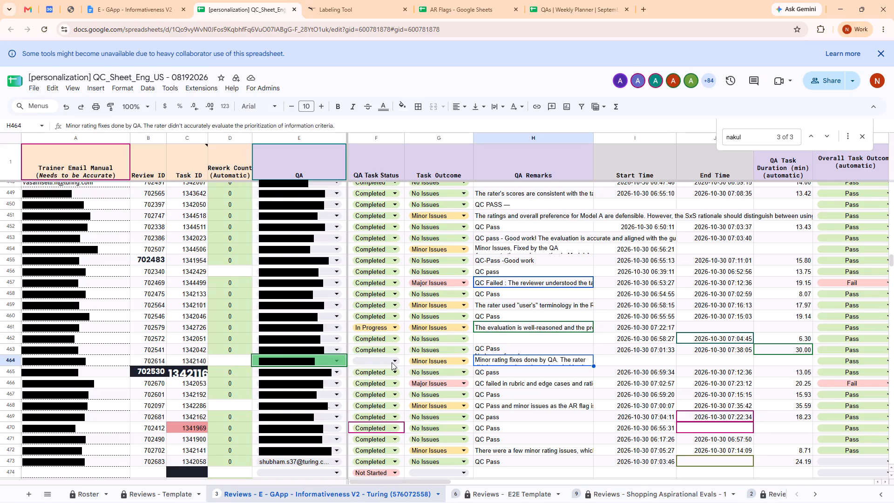
left_click(394, 361)
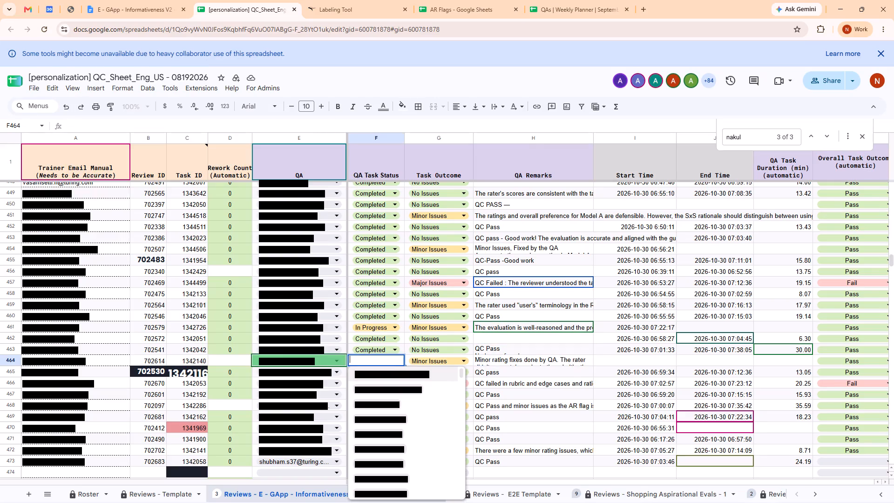
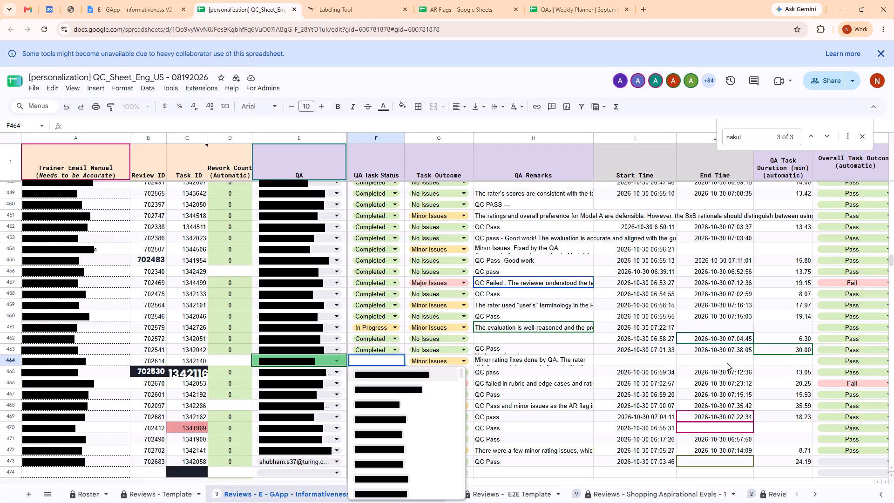
Examine task 1342140's row across the time, outcome, final status, issues found and QA expert review columns, comparing it with neighbouring rows.
scroll(727, 363, "left", 3)
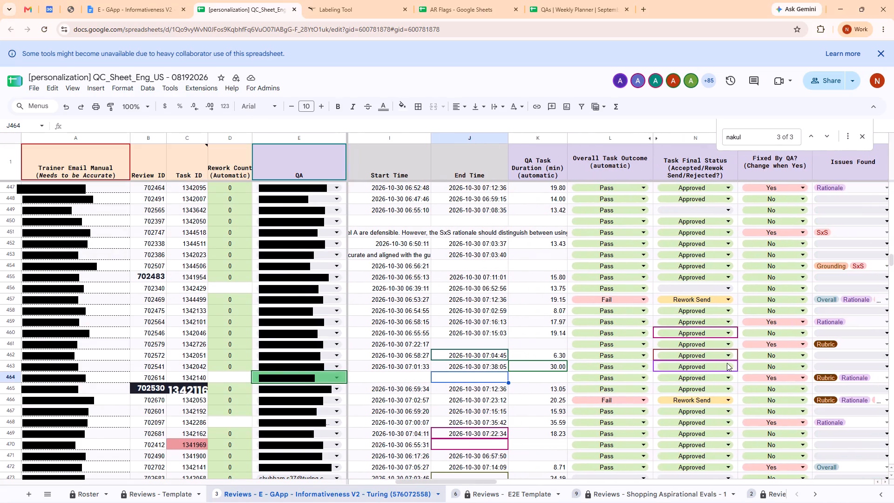
scroll(727, 363, "left", 2)
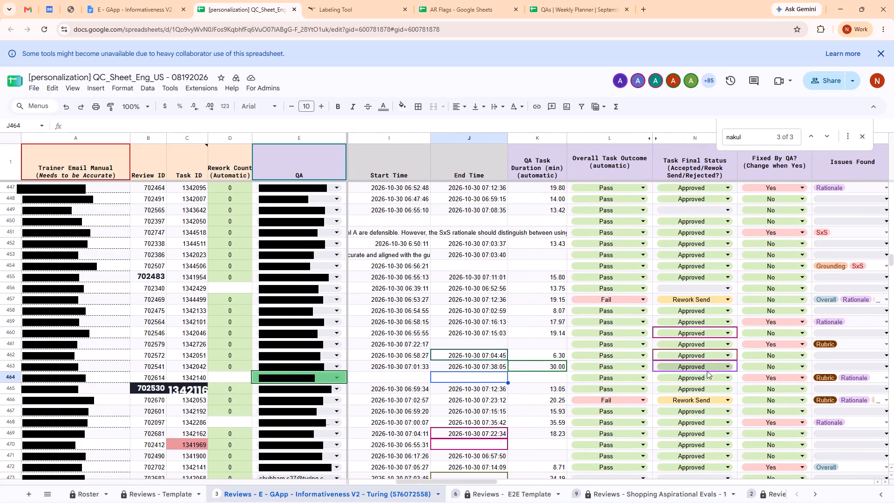
scroll(773, 387, "left", 4)
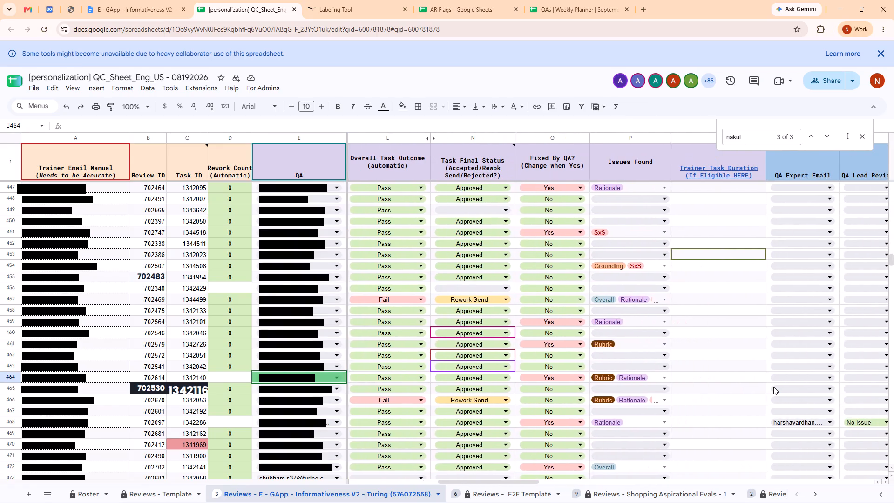
scroll(773, 387, "left", 2)
scroll(773, 387, "right", 2)
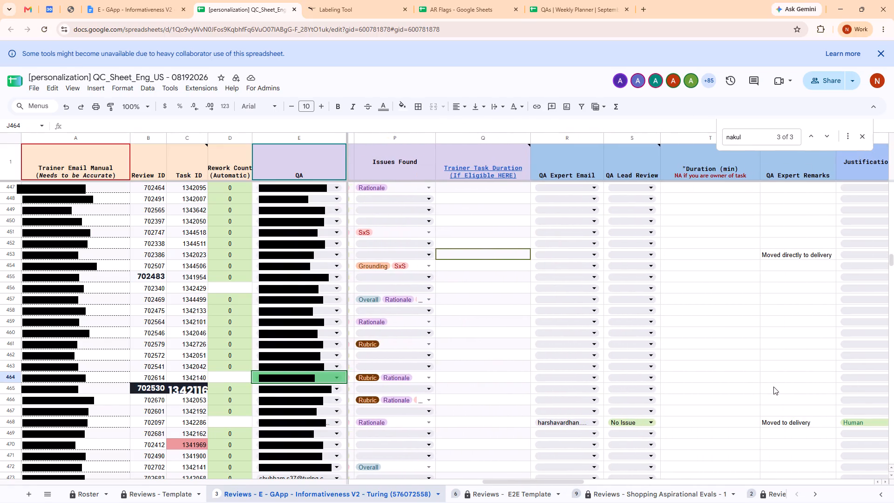
scroll(773, 387, "right", 9)
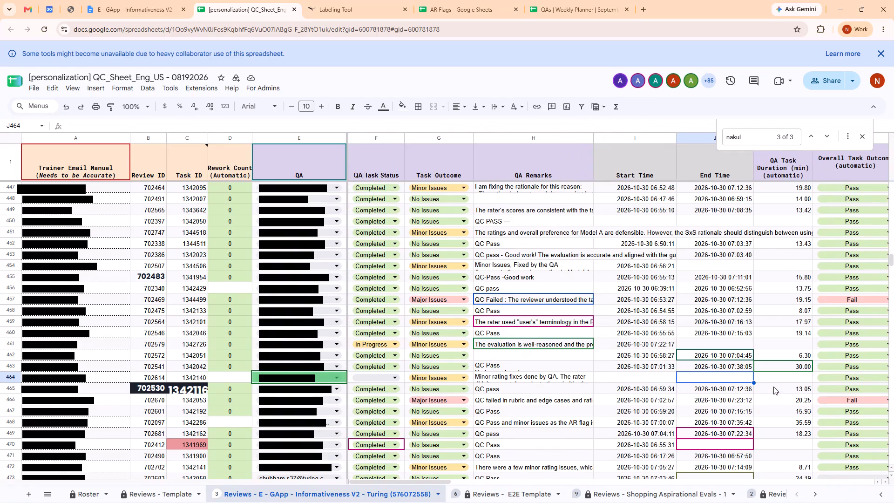
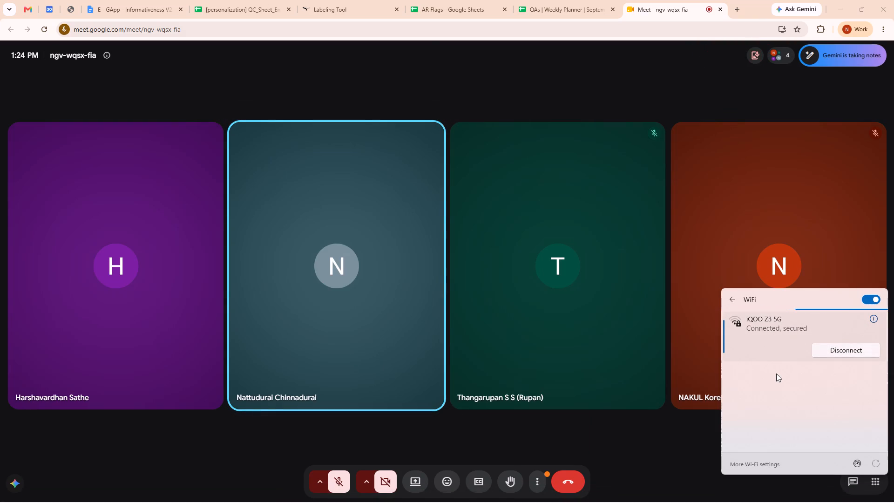
Refresh the list of available Wi-Fi networks and switch the connection from iQOO Z3 5G to KORE JI, with automatic connection enabled.
left_click(737, 296)
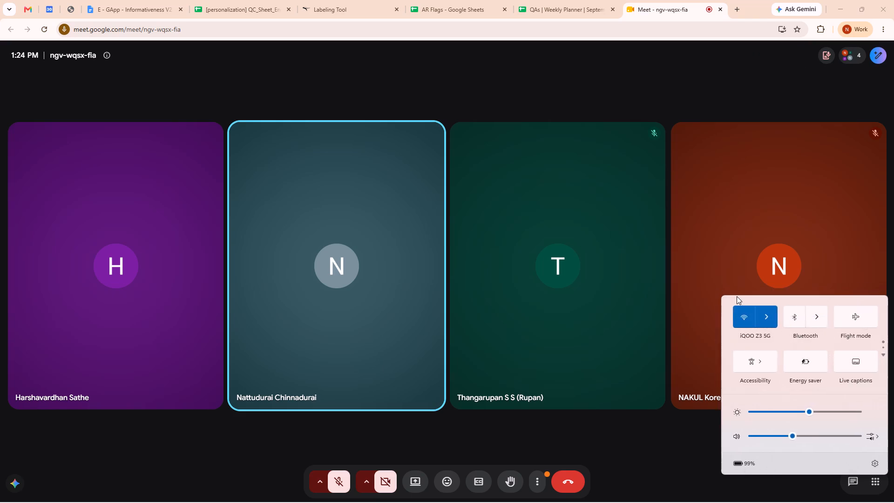
left_click(766, 323)
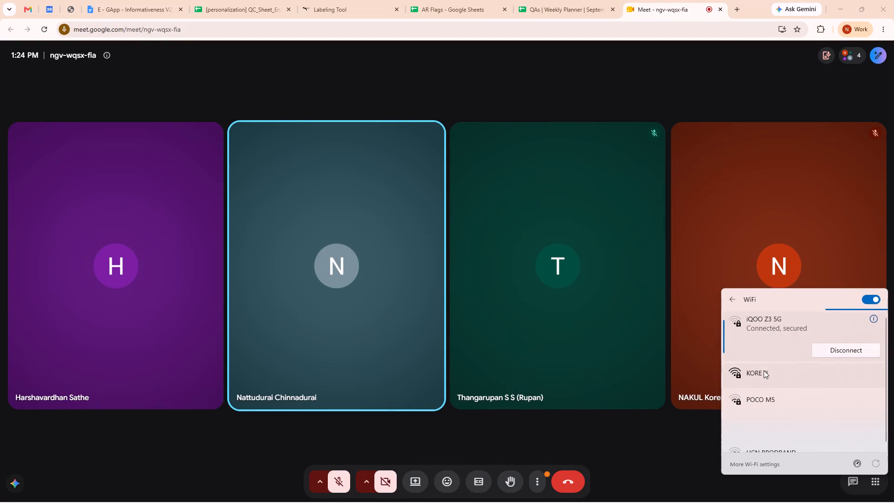
left_click(764, 373)
left_click(819, 390)
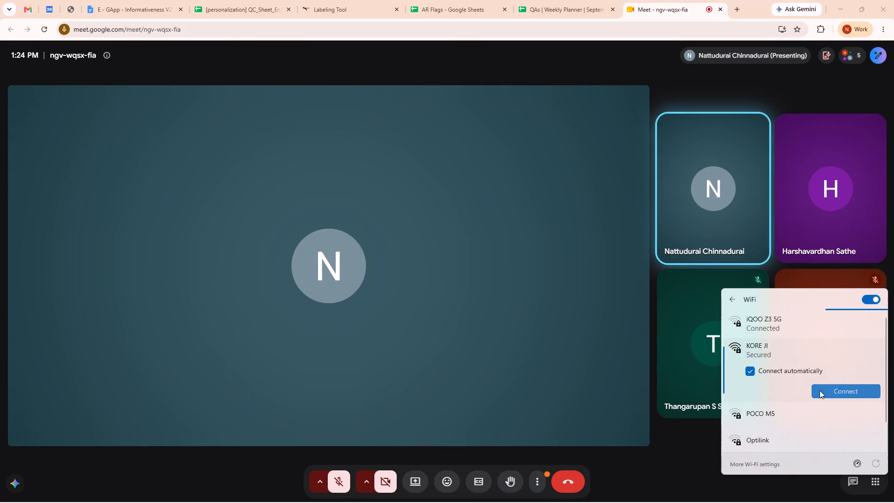
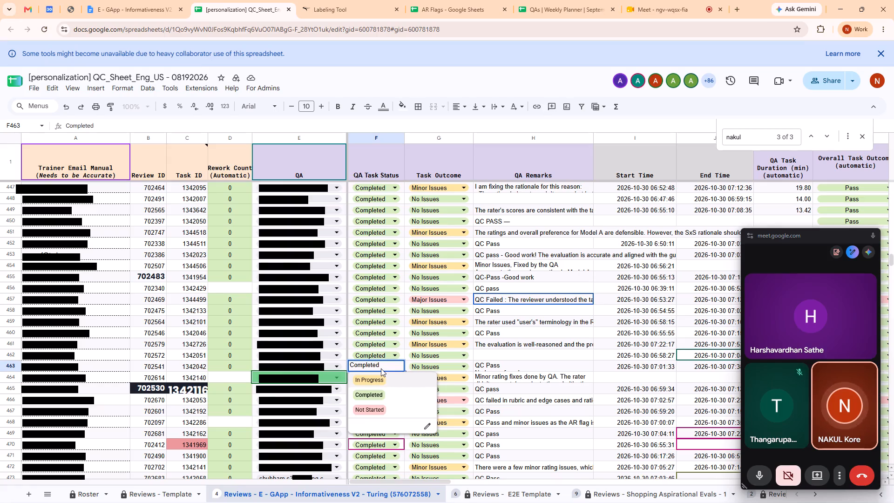
Compare the QA Task Status choices in task 1342042's row with task 1342140's QA choices, and examine the latter's status, outcome, remarks and time cells.
left_click(381, 368)
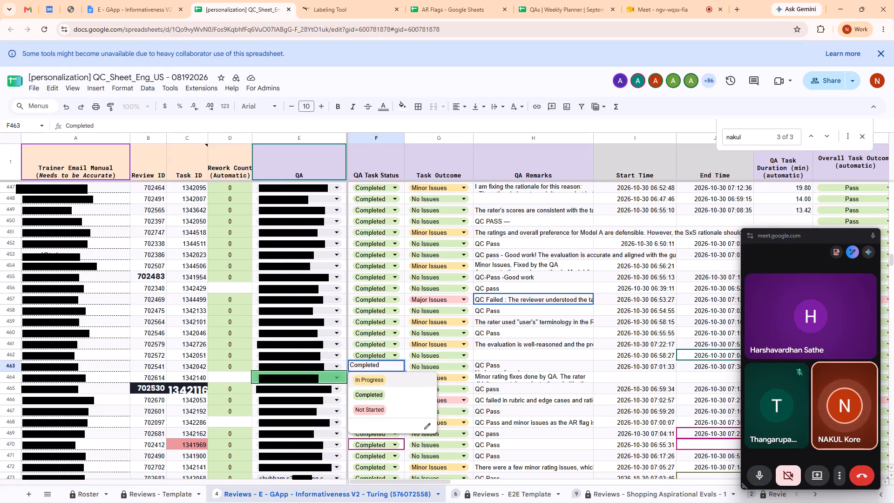
left_click(390, 367)
left_click(311, 379)
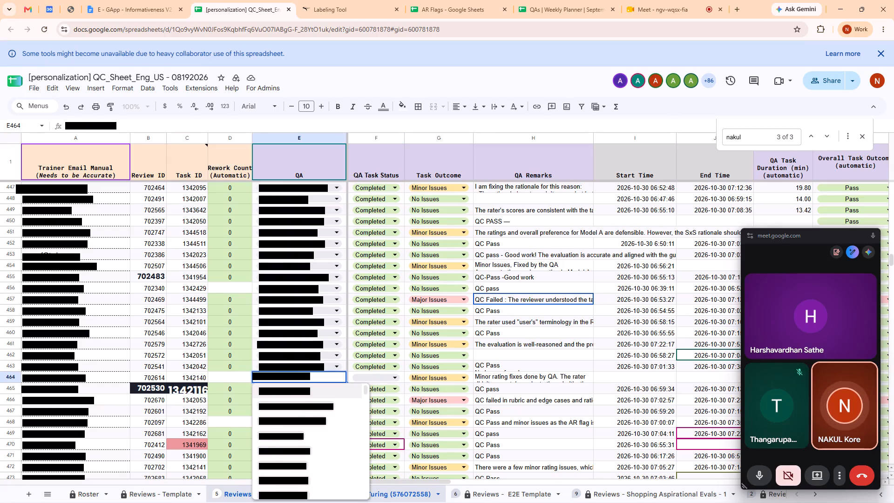
scroll(446, 381, "left", 1)
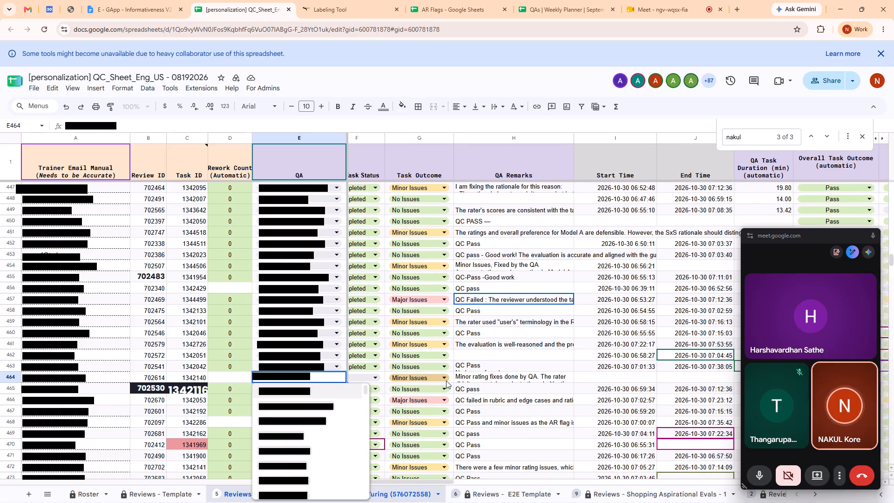
scroll(446, 381, "left", 1)
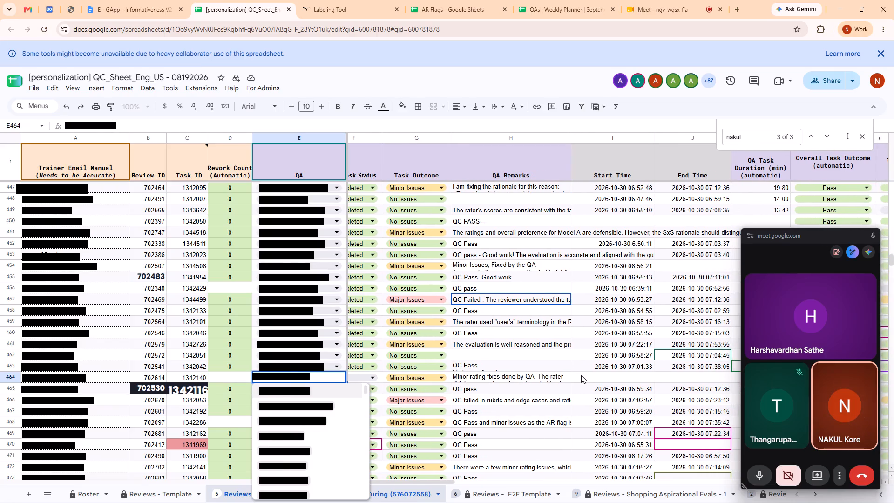
scroll(581, 375, "right", 1)
scroll(458, 375, "right", 1)
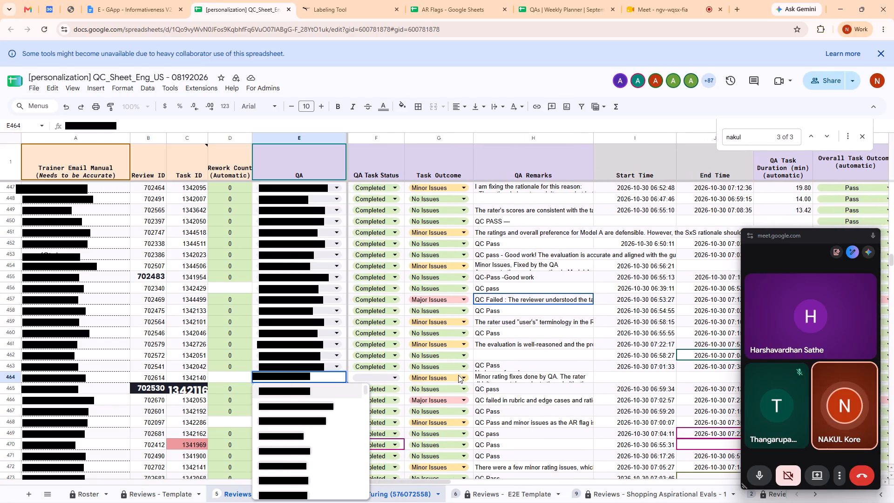
scroll(458, 375, "right", 1)
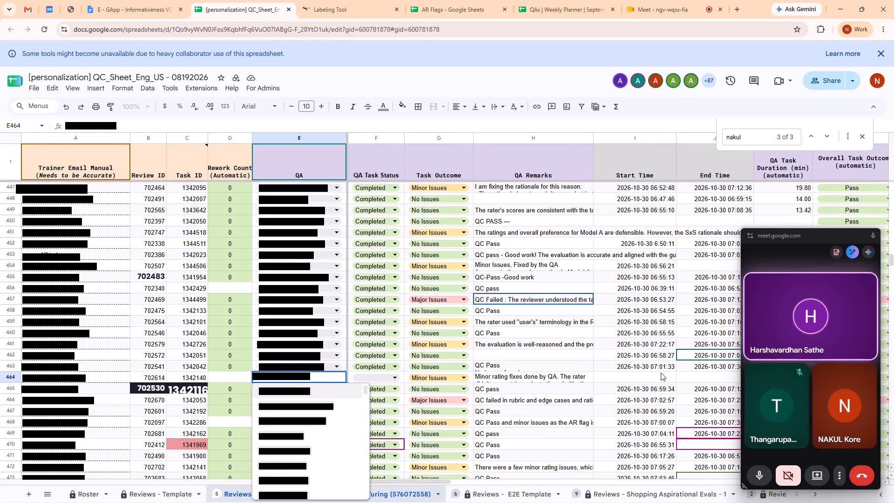
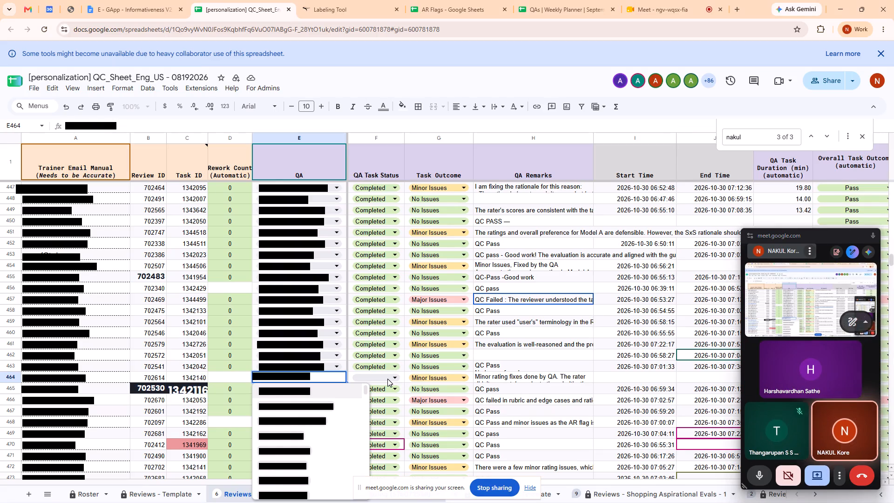
Compare the dropdown choices in task 1342140's QA Task Status and Task Outcome cells with the QA Task Status choices for task 1342042.
left_click(415, 377)
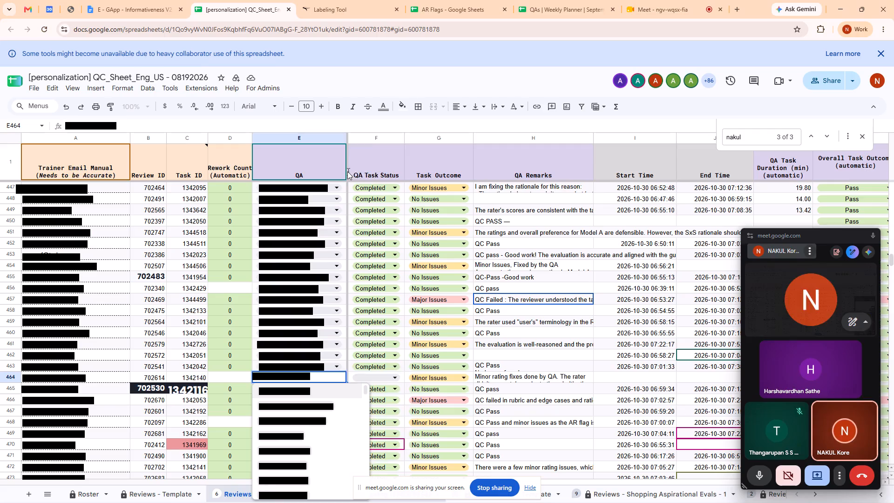
left_click(386, 378)
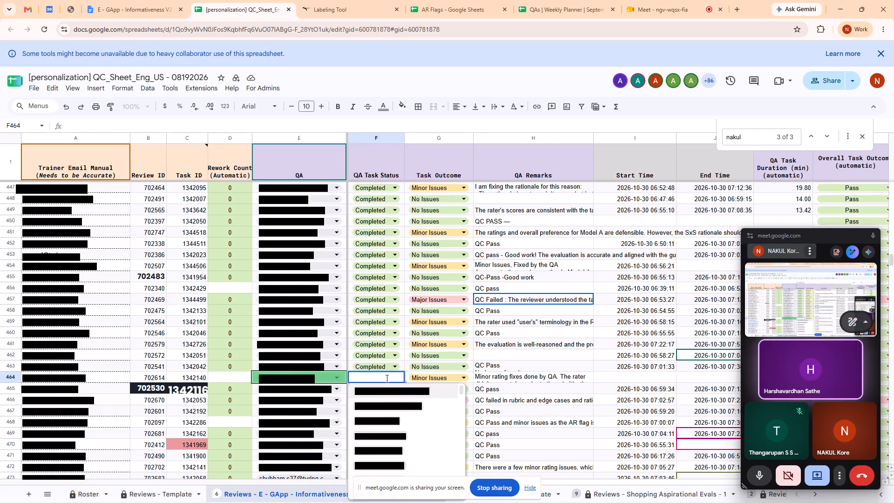
left_click(434, 374)
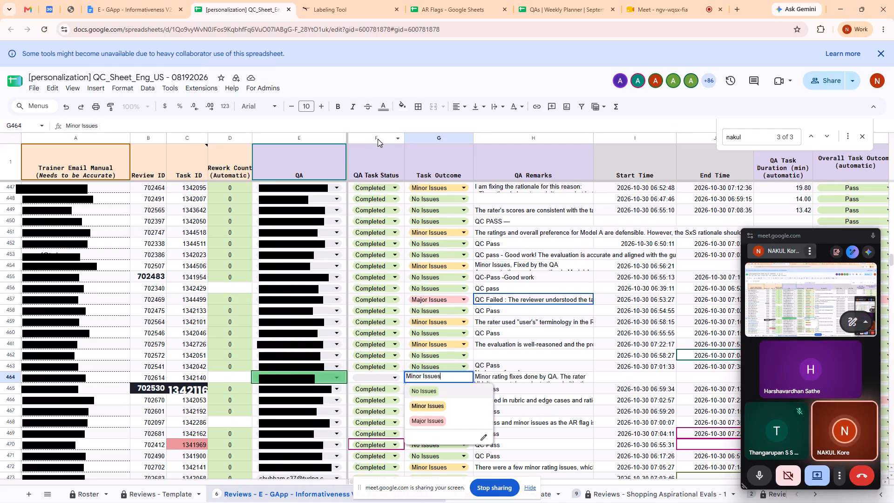
left_click(377, 137)
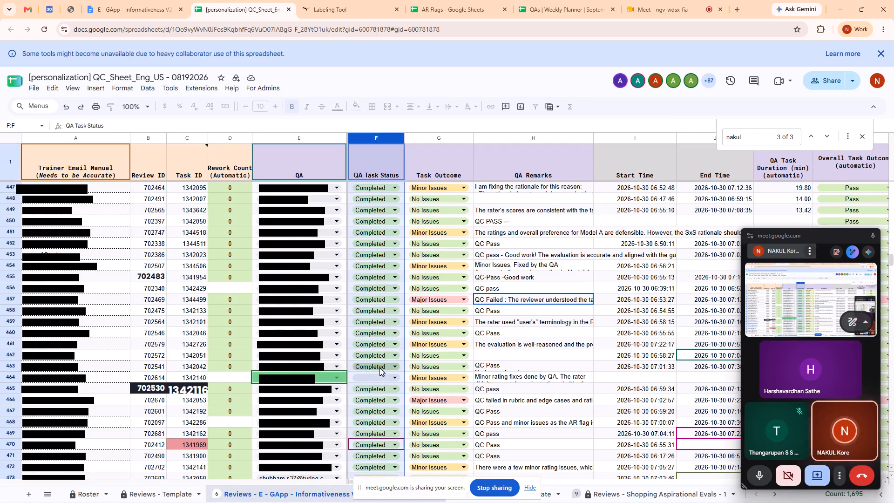
left_click(395, 376)
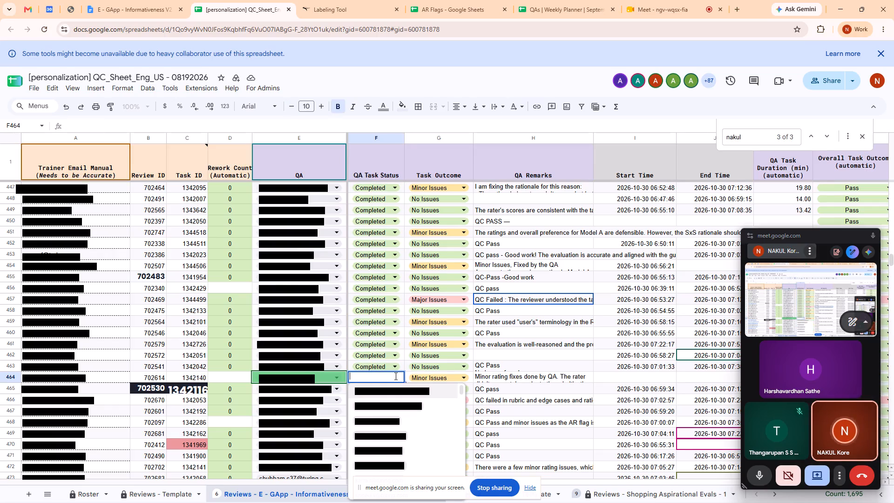
scroll(394, 419, "down", 6)
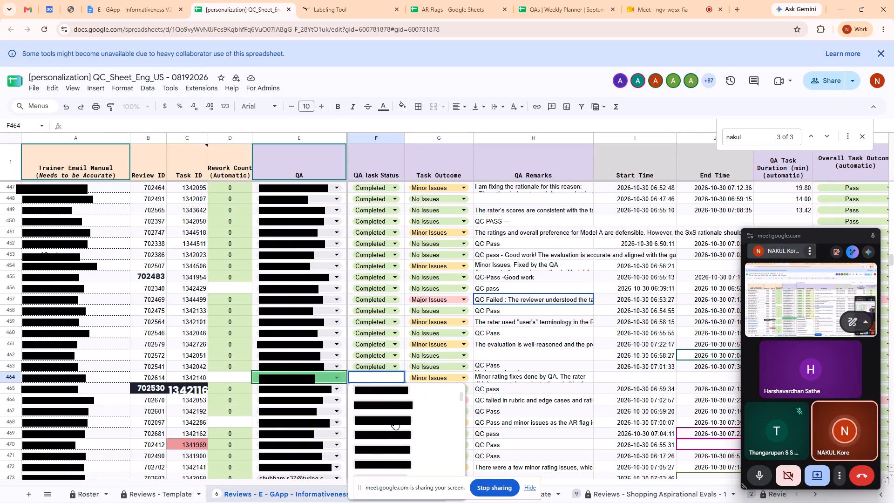
scroll(394, 419, "up", 10)
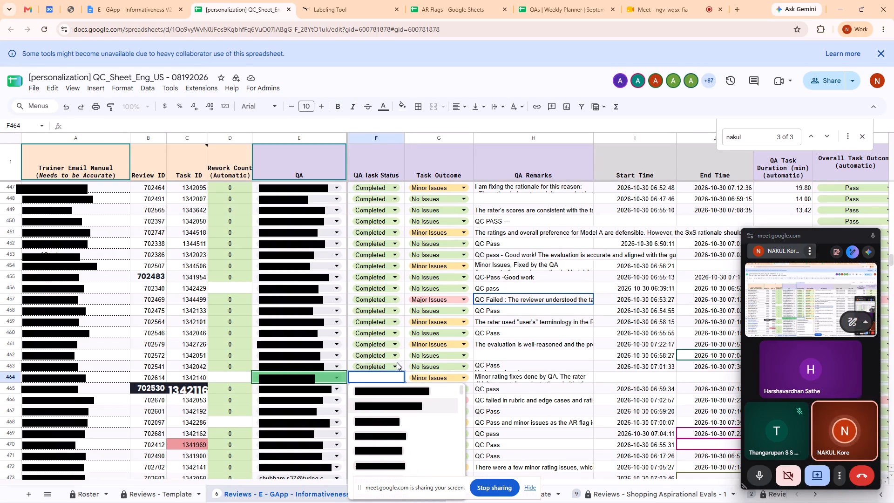
left_click(394, 364)
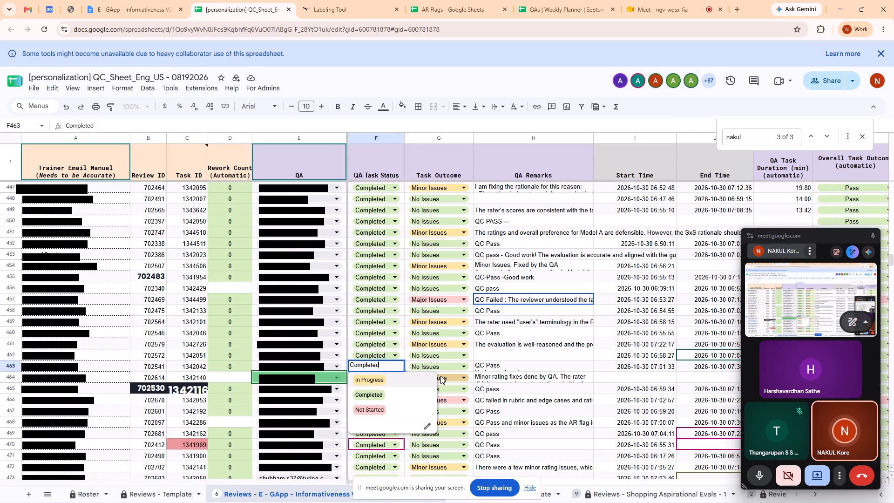
left_click(440, 376)
left_click(388, 378)
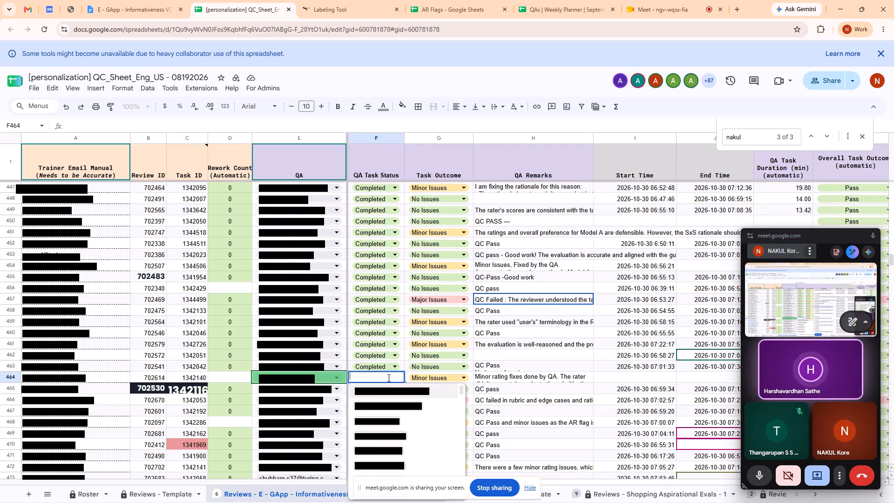
Copy the Completed QA Task Status cell from task 1342042's row into task 1342140's QA Task Status cell.
left_click(383, 365)
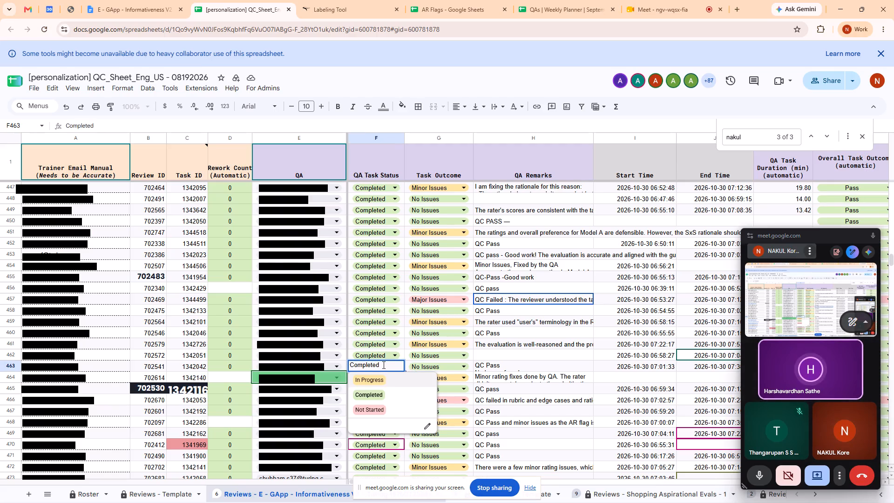
key("ctrl+a")
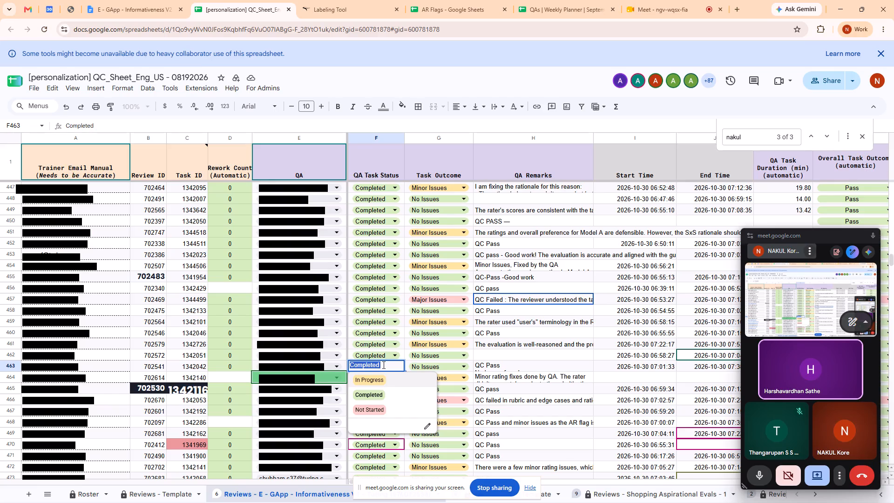
key("ctrl+c")
left_click(426, 365)
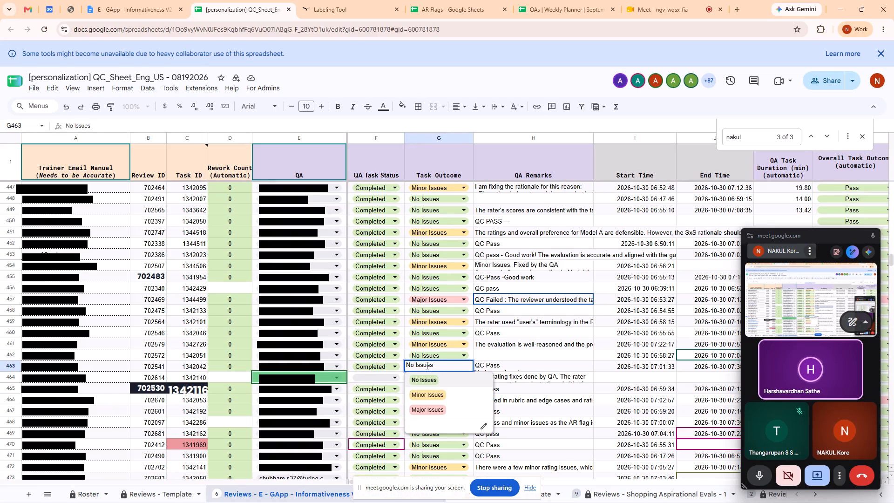
left_click(401, 367)
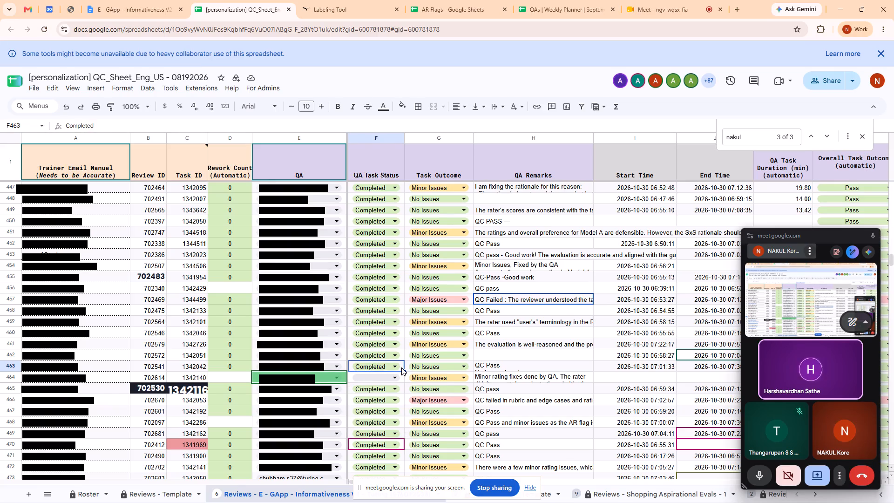
key("ctrl+c")
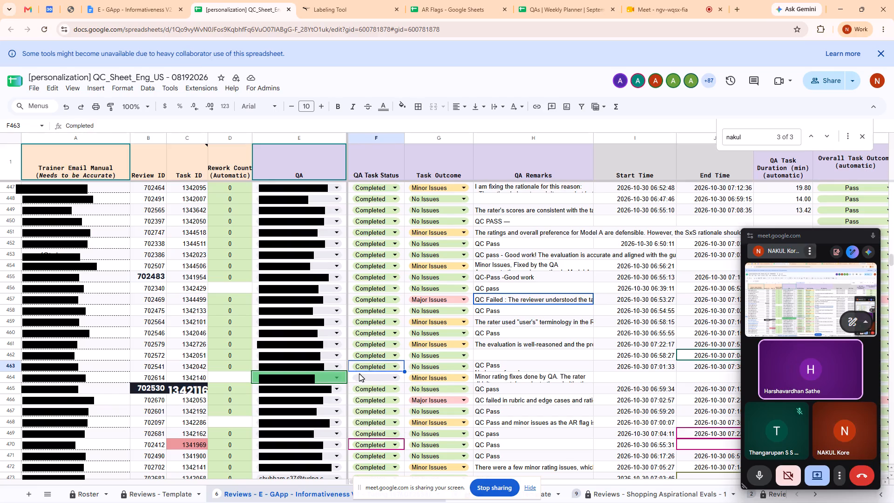
left_click(350, 373)
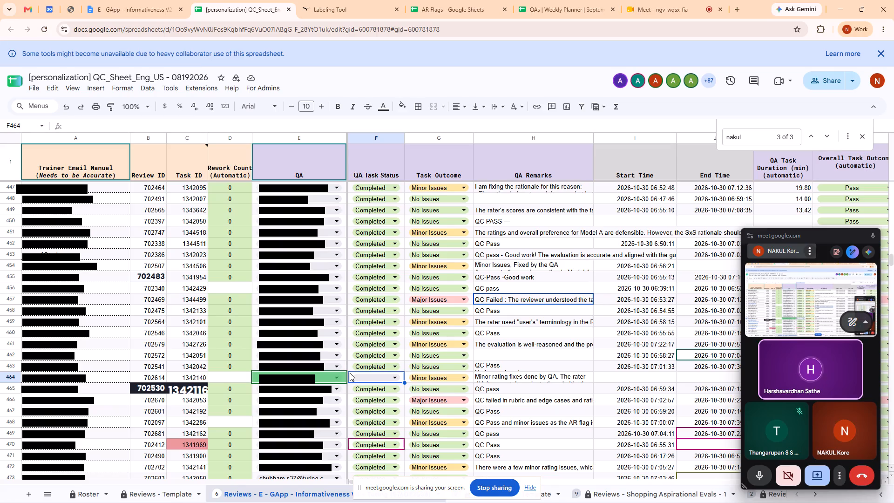
key("ctrl+v")
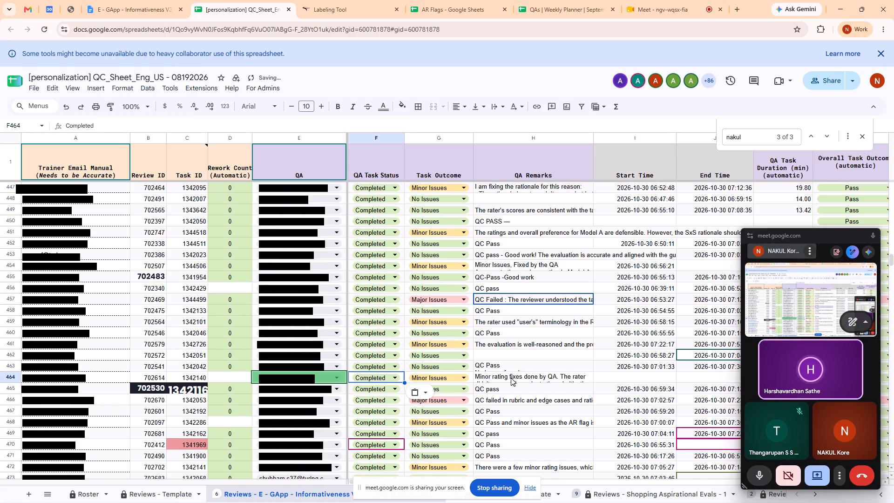
Close the name search and examine task 1342140's remarks, start and end times, duration, overall outcome, final status, Fixed By QA and Issues Found cells.
scroll(546, 383, "left", 1)
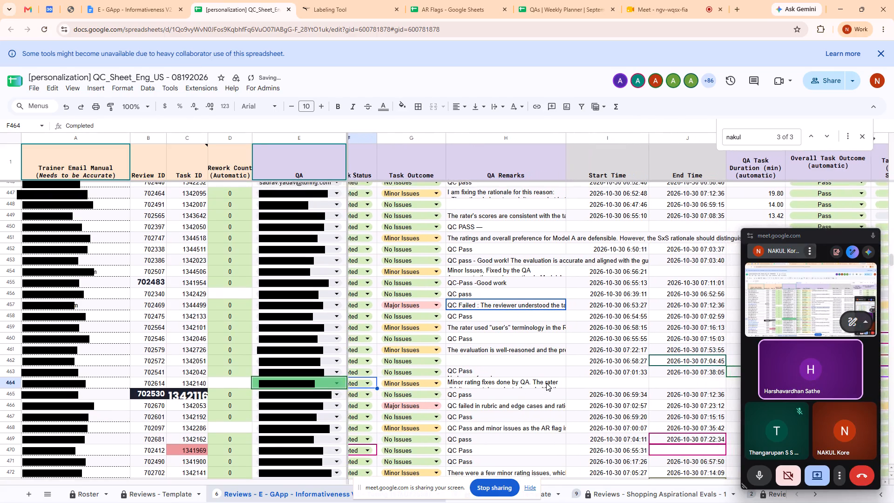
scroll(546, 383, "left", 1)
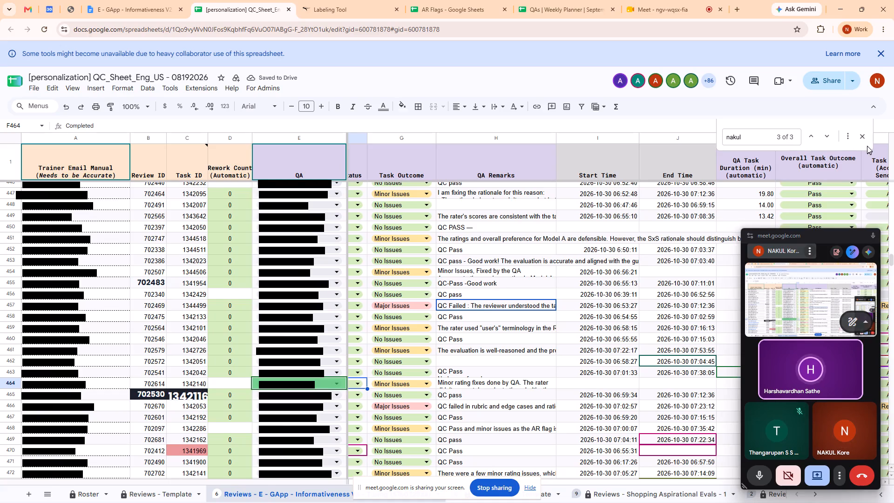
left_click(861, 132)
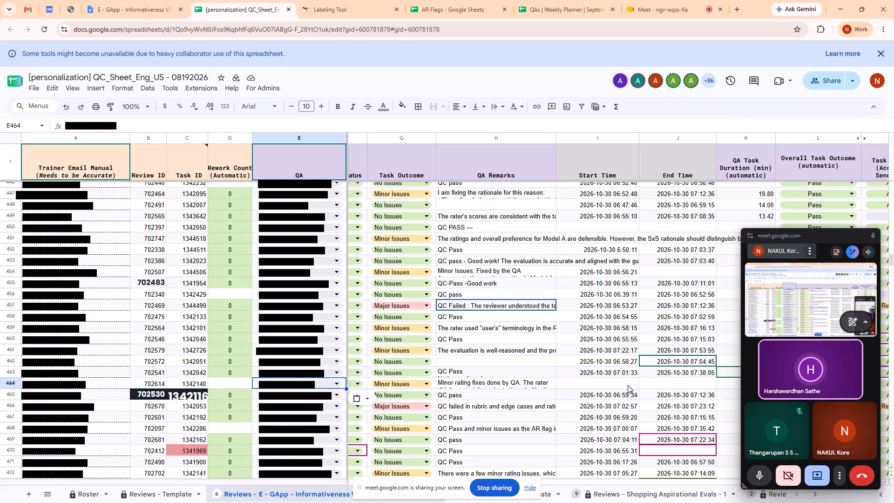
left_click(614, 383)
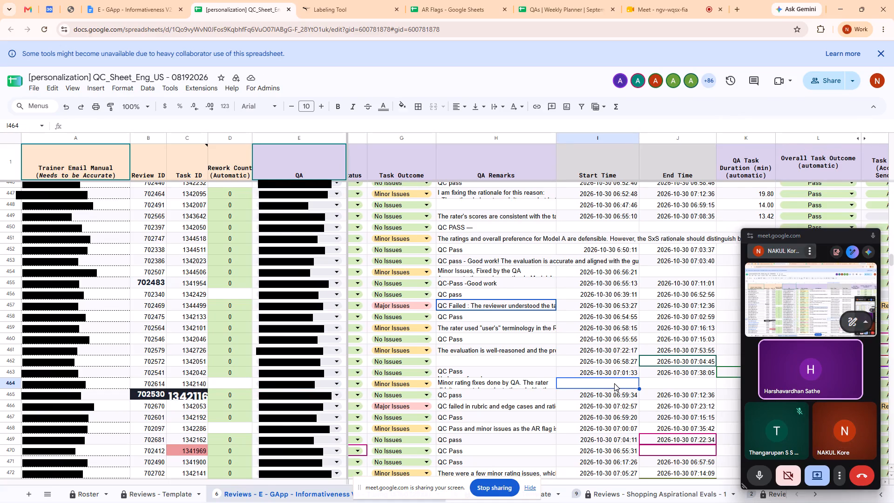
scroll(614, 383, "left", 2)
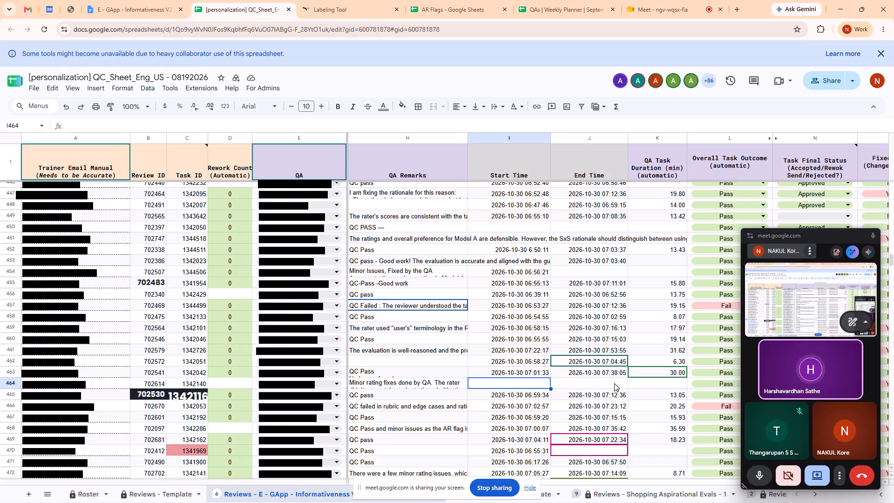
scroll(614, 383, "left", 2)
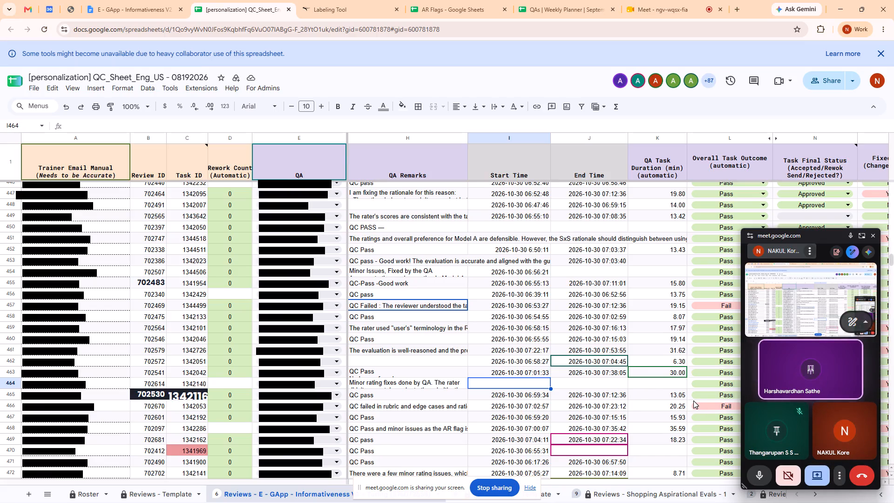
scroll(678, 402, "left", 1)
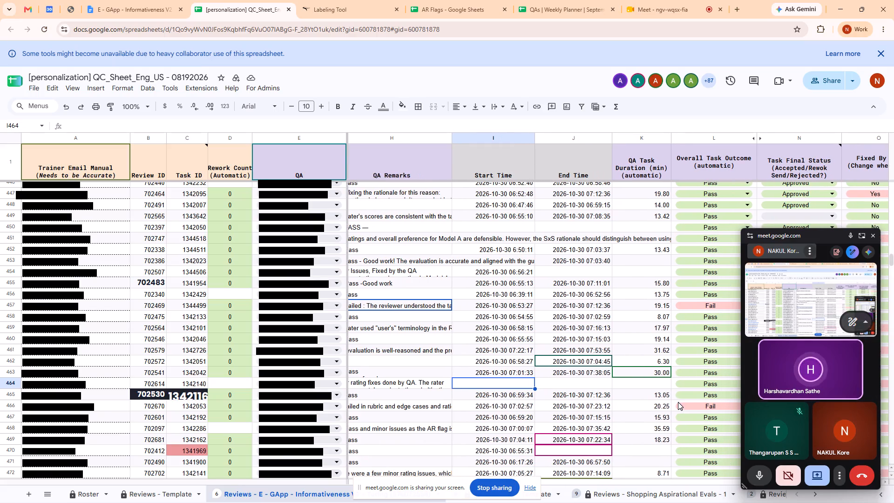
scroll(678, 402, "left", 3)
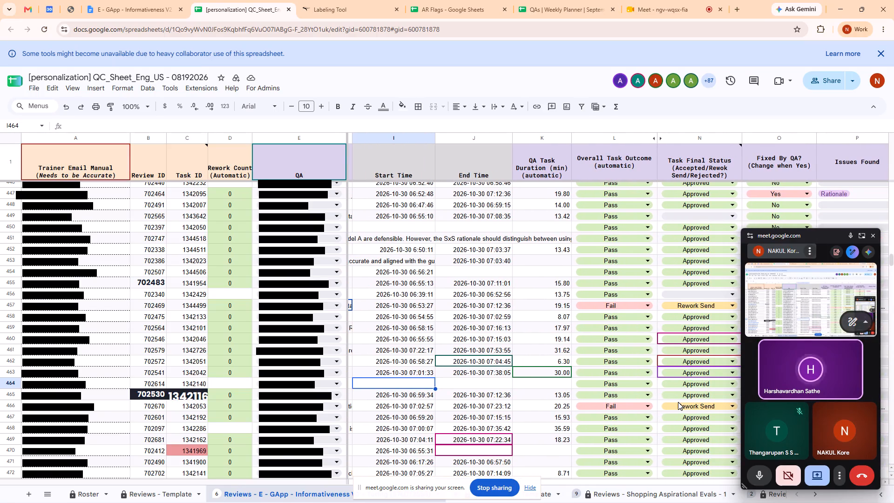
scroll(678, 402, "left", 2)
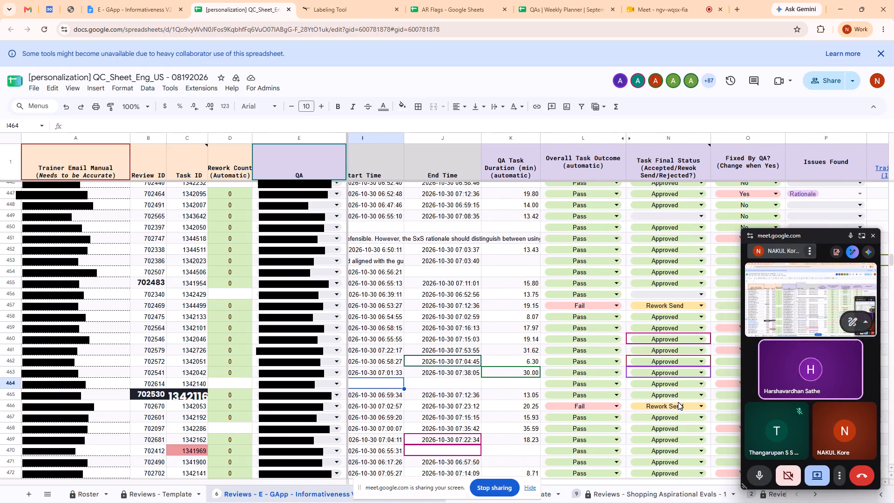
scroll(678, 402, "left", 2)
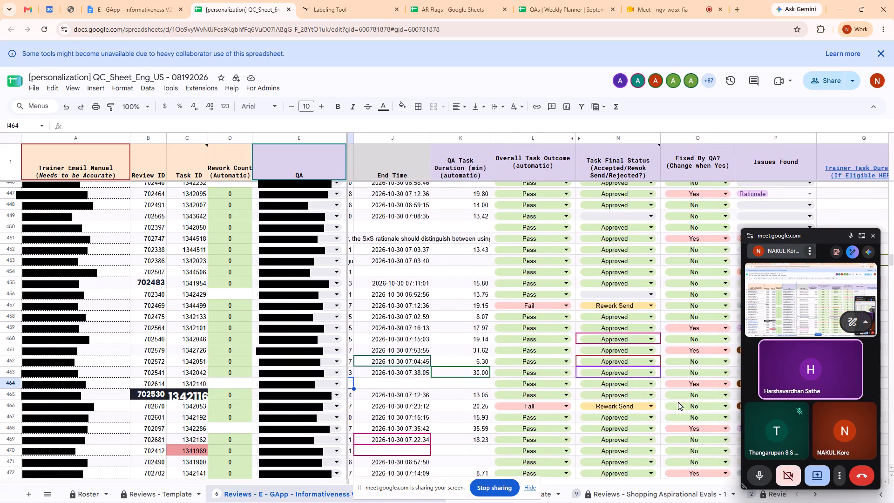
scroll(678, 402, "left", 1)
scroll(678, 402, "right", 1)
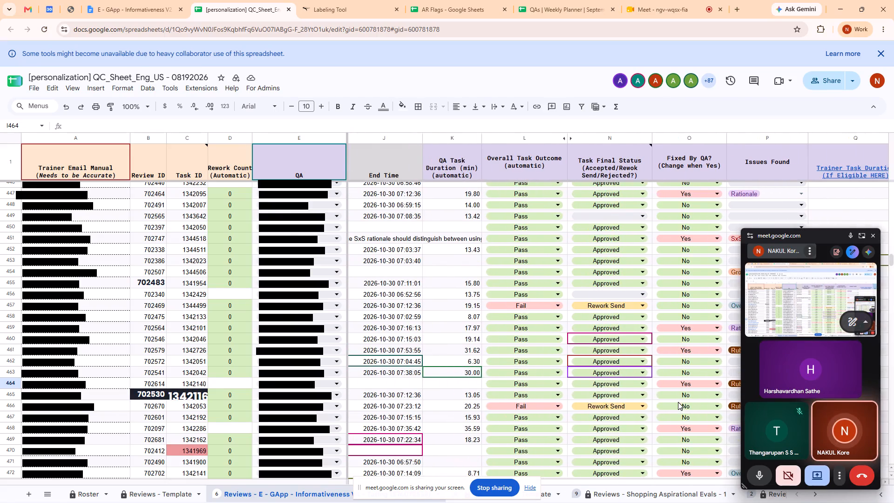
scroll(678, 402, "right", 1)
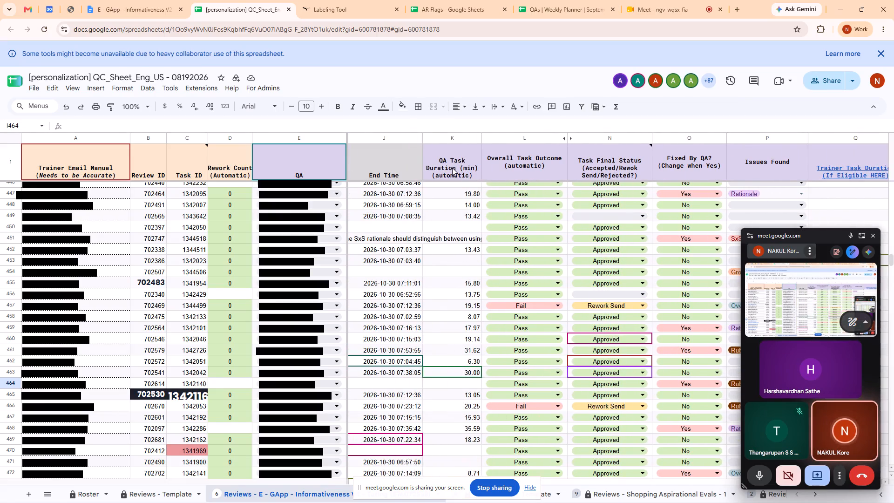
scroll(459, 381, "left", 1)
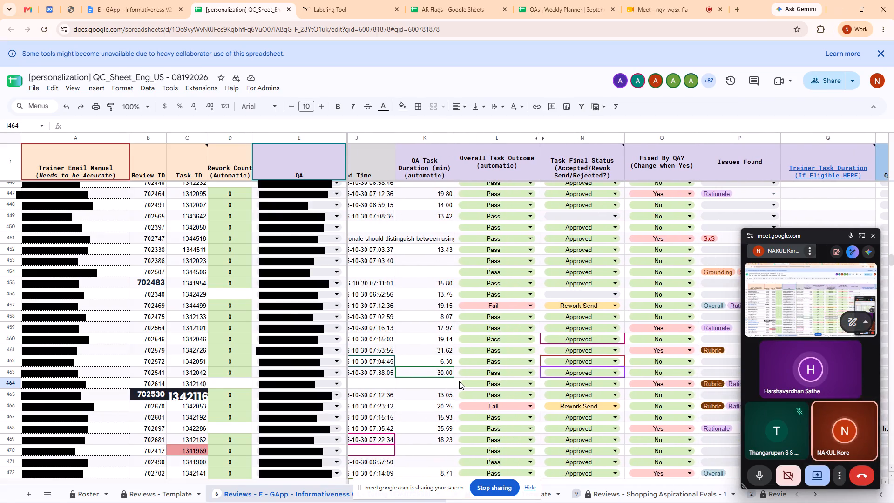
scroll(459, 381, "left", 2)
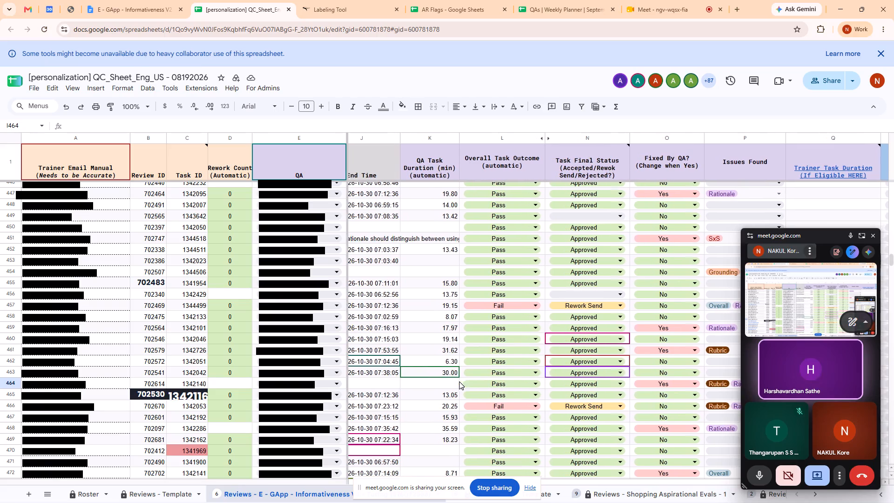
Start a new comment on task 1342140's QA Task Duration cell.
right_click(446, 381)
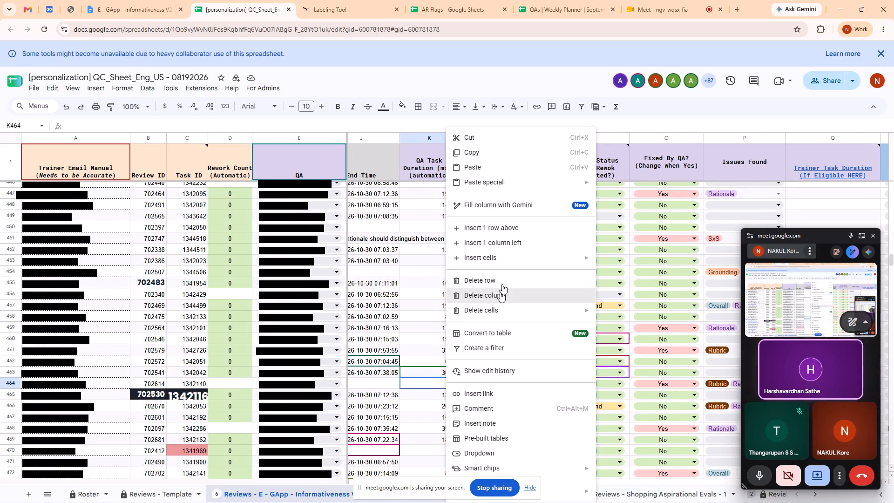
left_click(481, 415)
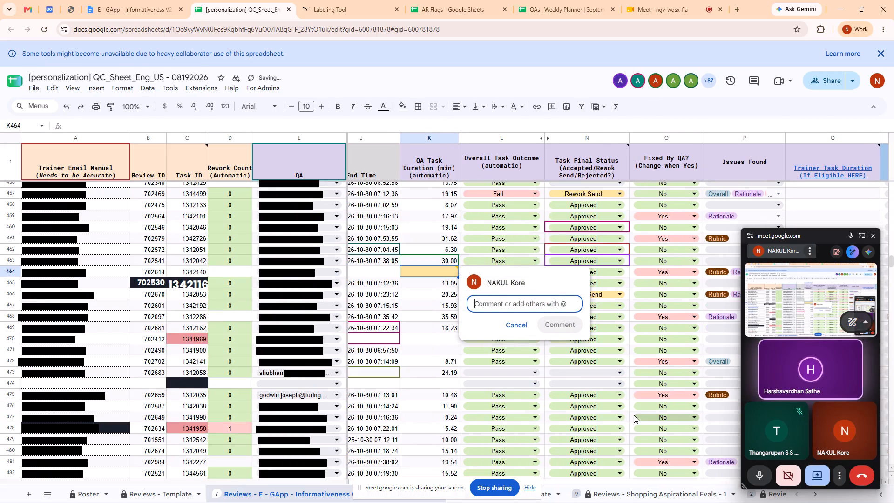
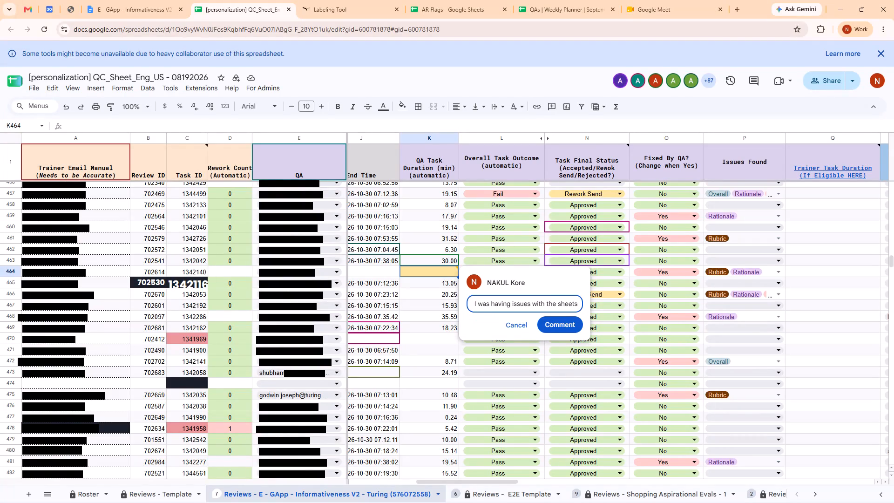
Continue the comment after "the sheets" with ", it wasn't able to put the start time and end time accurately.".
key("BackSpace")
type(",")
key("space")
type("it was")
type("'t able to")
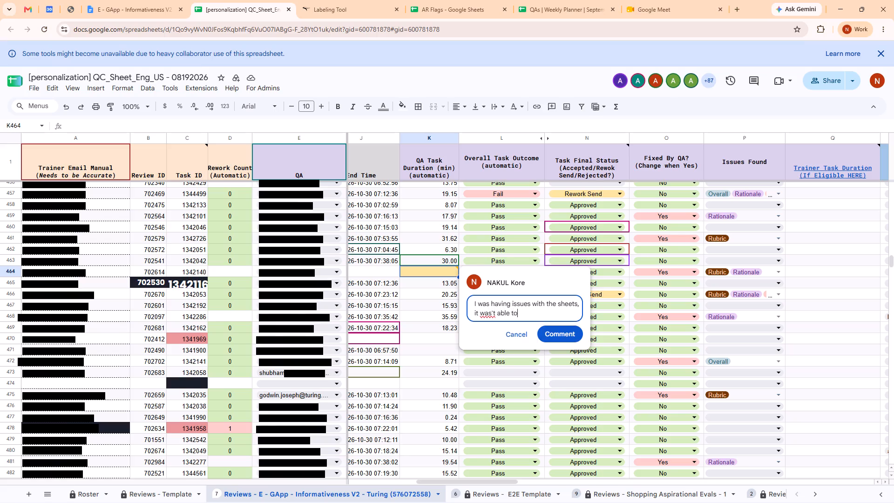
key("space")
key("Left")
key("Left")
key("Left")
key("Left")
key("Left")
key("Left")
key("Left")
key("Left")
key("Left")
key("Left")
key("Left")
key("n")
key("Right")
key("Right")
key("Right")
key("Right")
key("Right")
key("Right")
key("Right")
key("Right")
key("Right")
key("Right")
key("Right")
key("Right")
key("Right")
key("Right")
key("Right")
key("Right")
key("Right")
type("put the")
key("space")
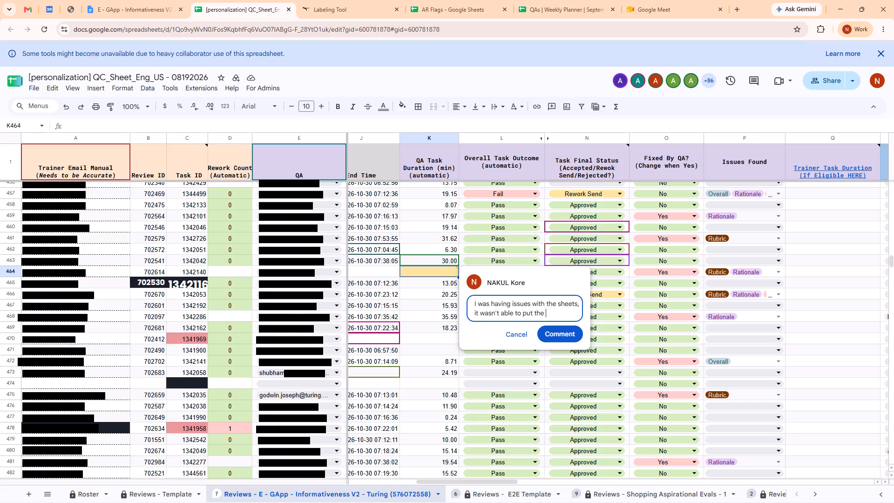
type("start time en")
key("space")
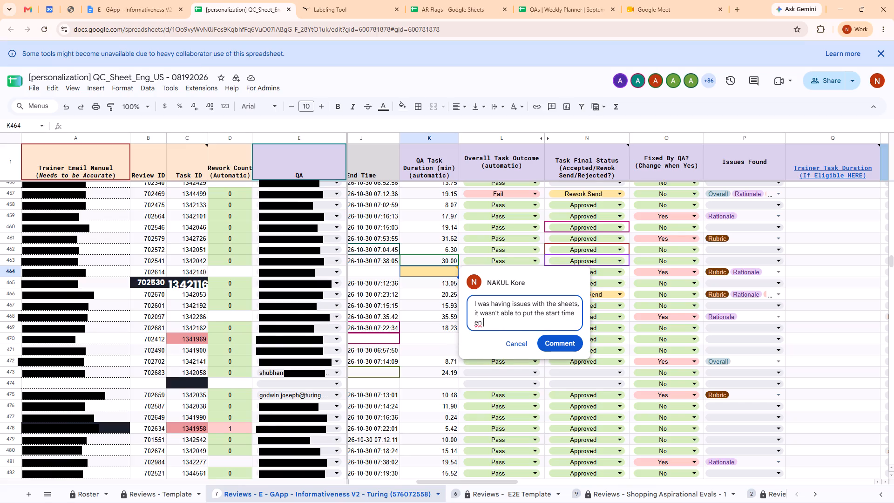
key("BackSpace")
key("BackSpace")
key("BackSpace")
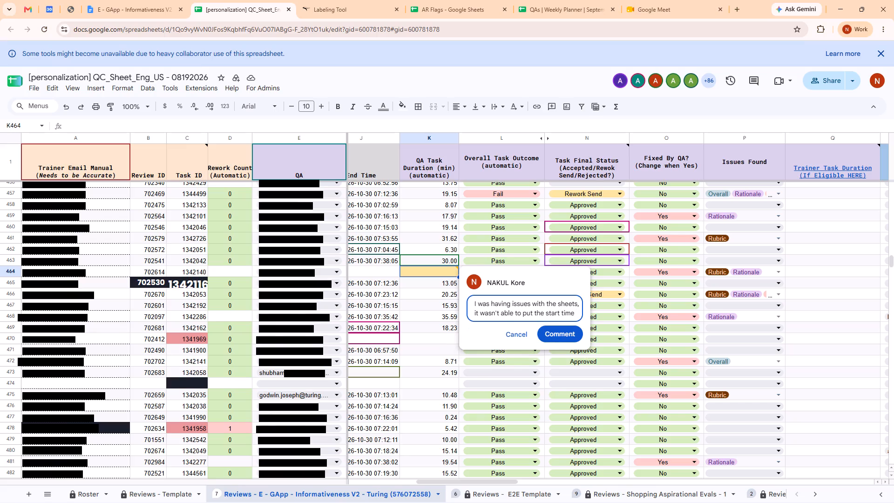
type("and end time")
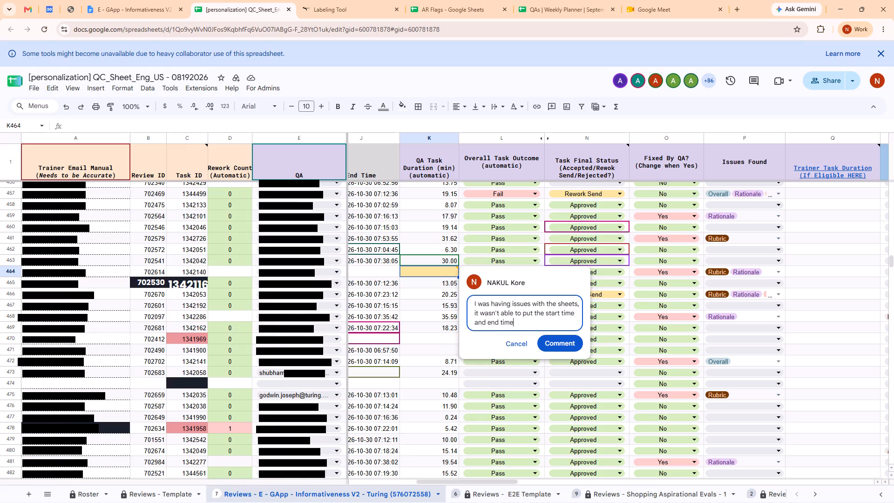
key("space")
type("acuurately")
key("period")
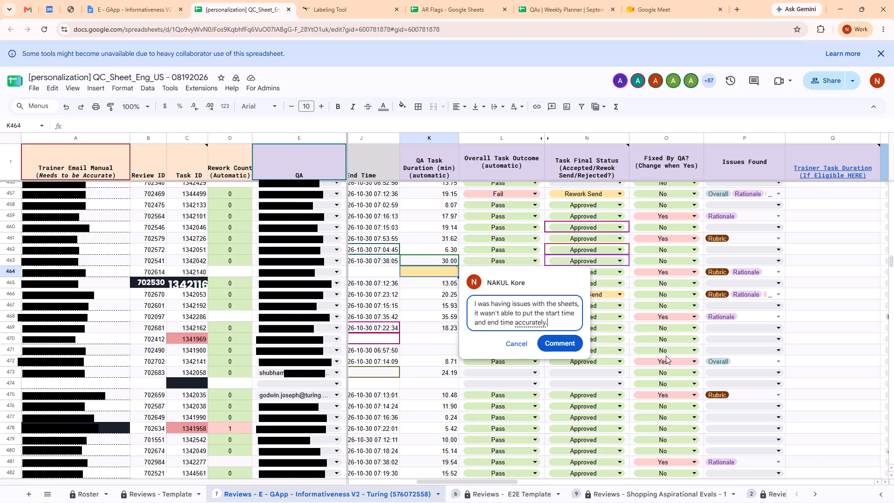
Insert "values of" before "start time" in the comment draft.
left_click(532, 312)
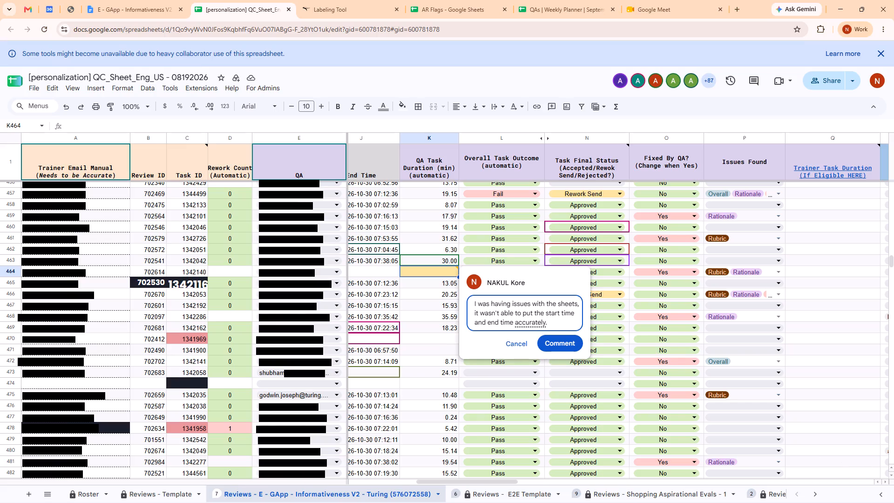
left_click(544, 313)
key("space")
type("values")
key("space")
type("of")
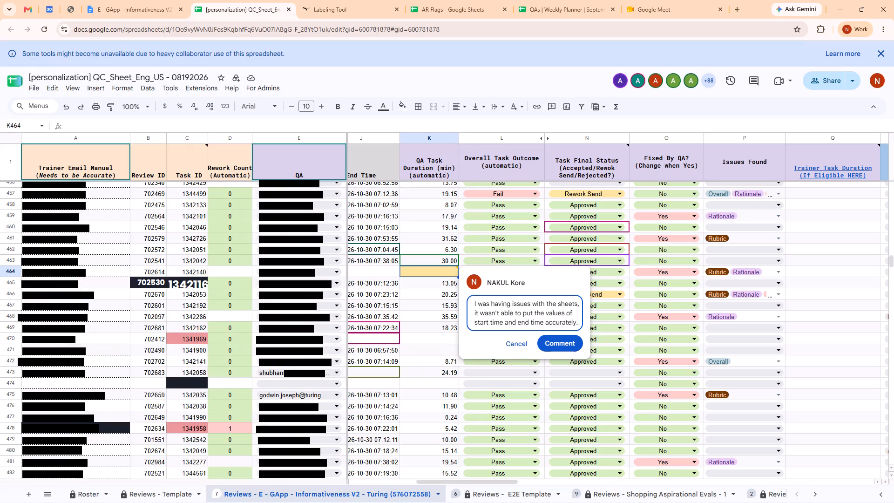
Remove the word "accurately" from the end of the comment and post it on task 1342140's QA Task Duration cell.
scroll(528, 322, "down", 1)
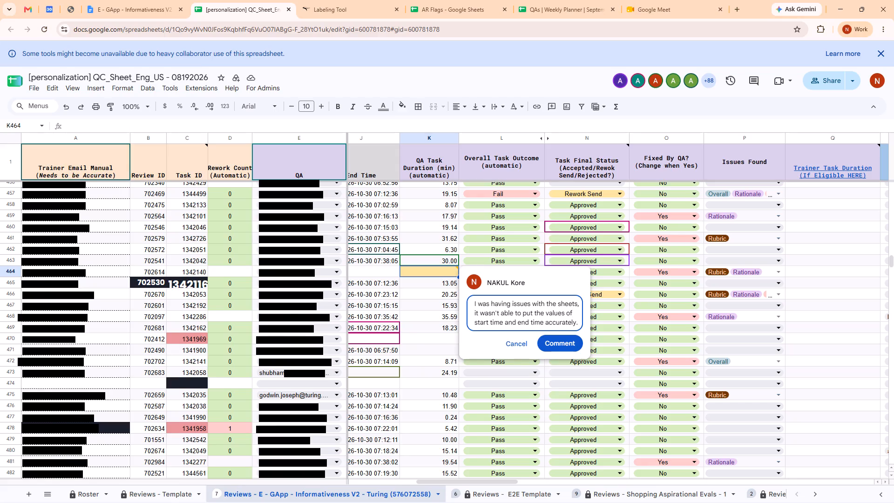
left_click(574, 323)
key("Right")
key("BackSpace")
key("BackSpace")
key("BackSpace")
key("BackSpace")
key("BackSpace")
key("BackSpace")
key("BackSpace")
key("BackSpace")
key("BackSpace")
key("BackSpace")
key("BackSpace")
left_click(557, 343)
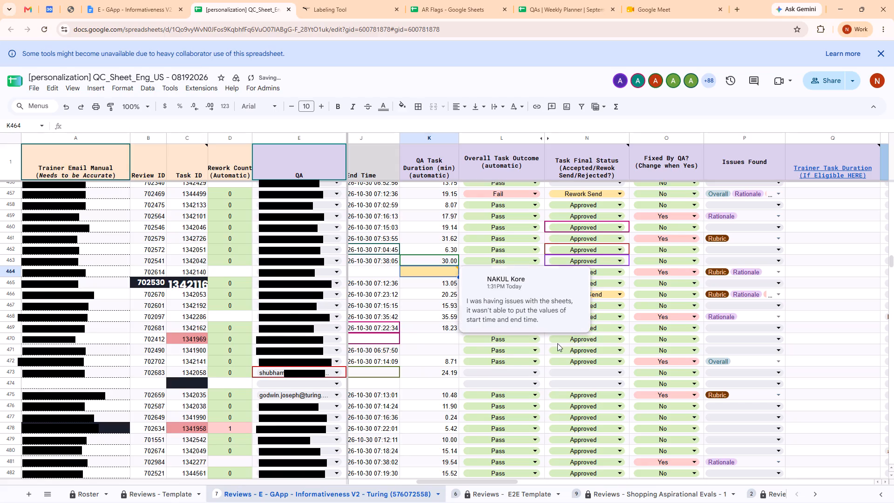
Review task 1342140's full row and the posted comment on its QA Task Duration cell.
left_click(434, 317)
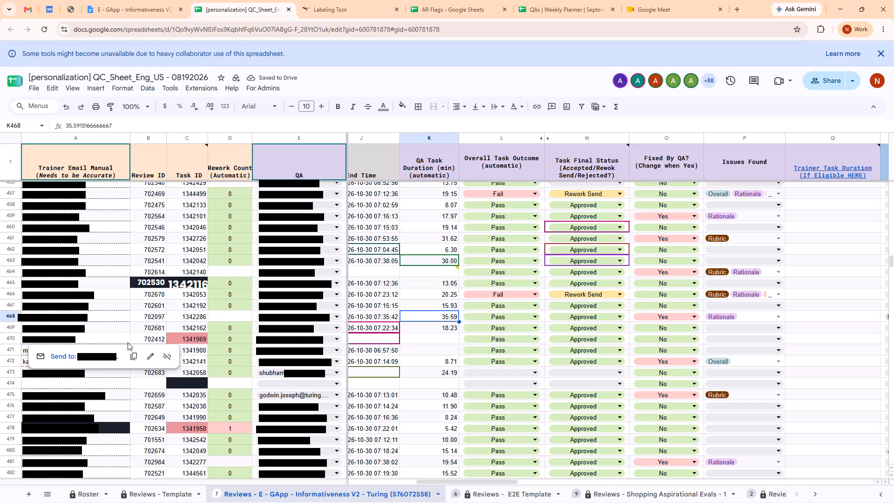
scroll(272, 342, "right", 6)
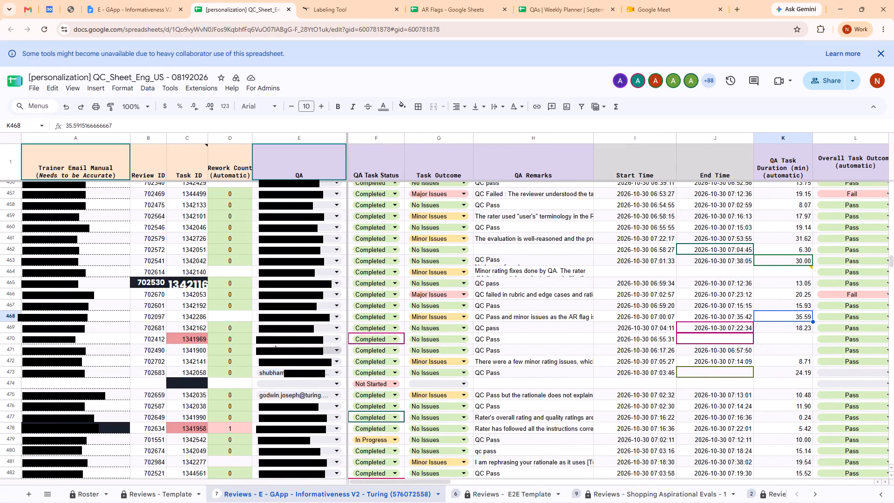
left_click(6, 270)
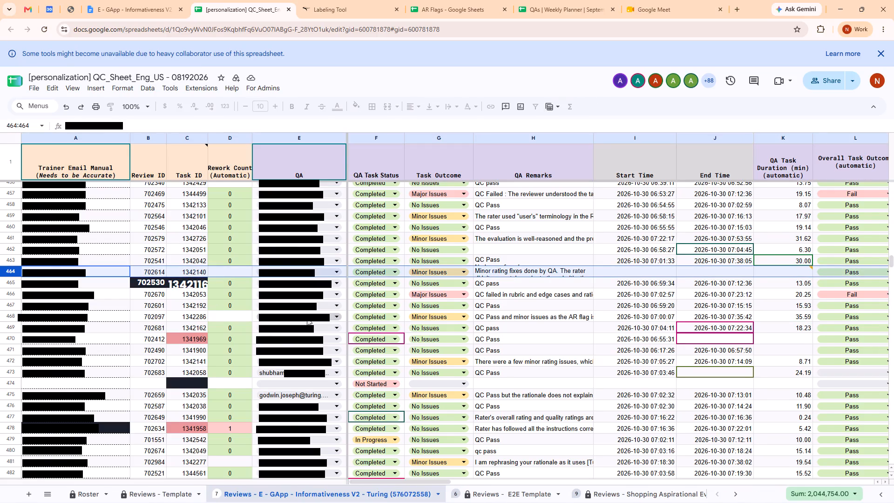
scroll(307, 318, "left", 4)
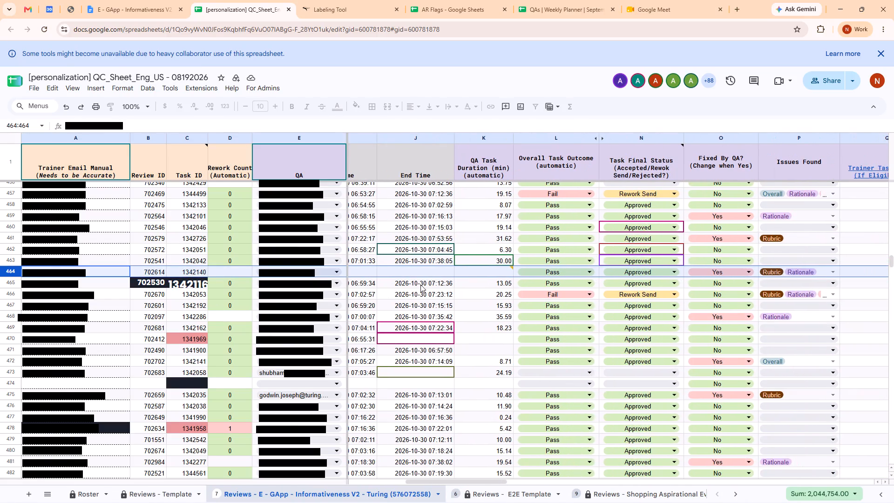
left_click(488, 275)
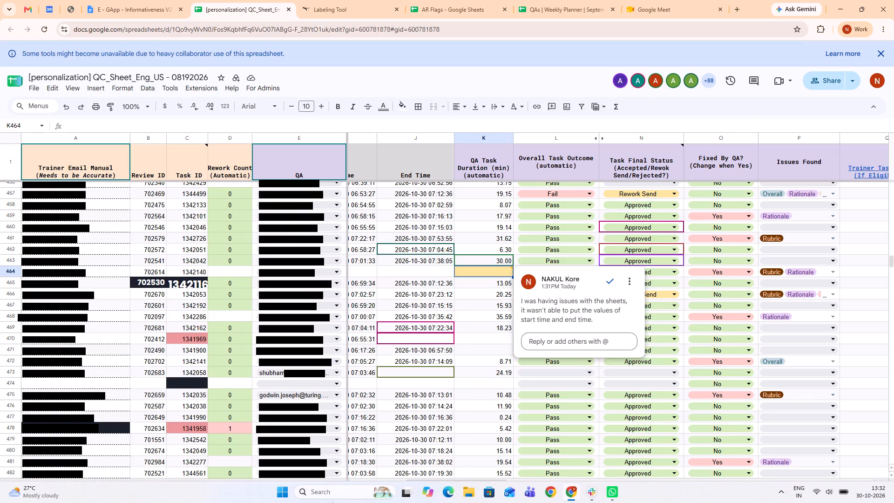
Switch to the Labeling Tool and examine the Reviewed conversations of the E - GApp - Informativeness V2 project, including their review scores and reviewers.
left_click(373, 0)
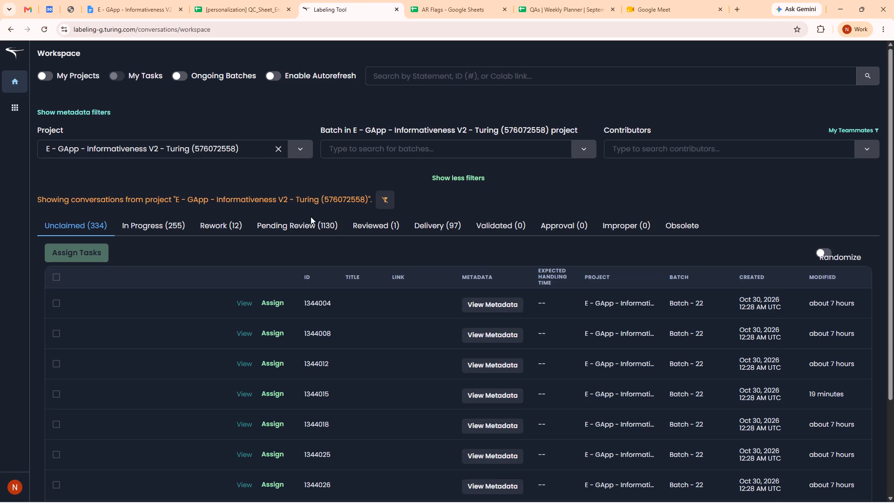
left_click(393, 220)
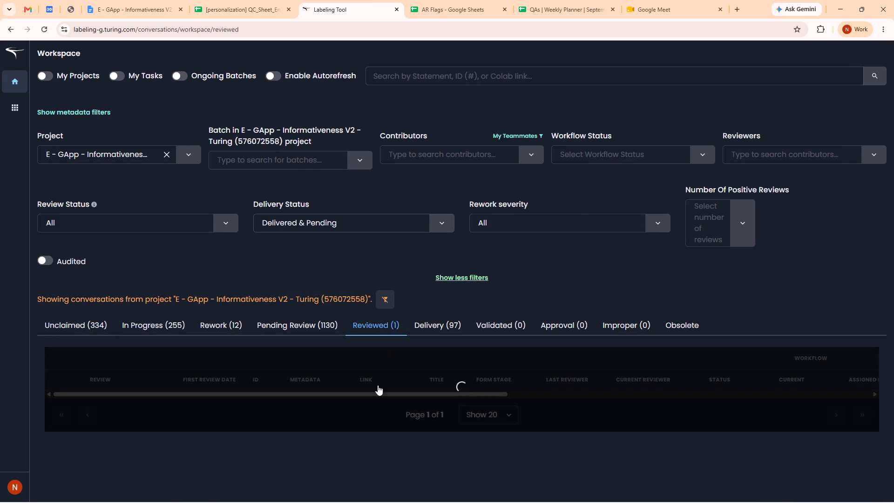
scroll(372, 402, "down", 3)
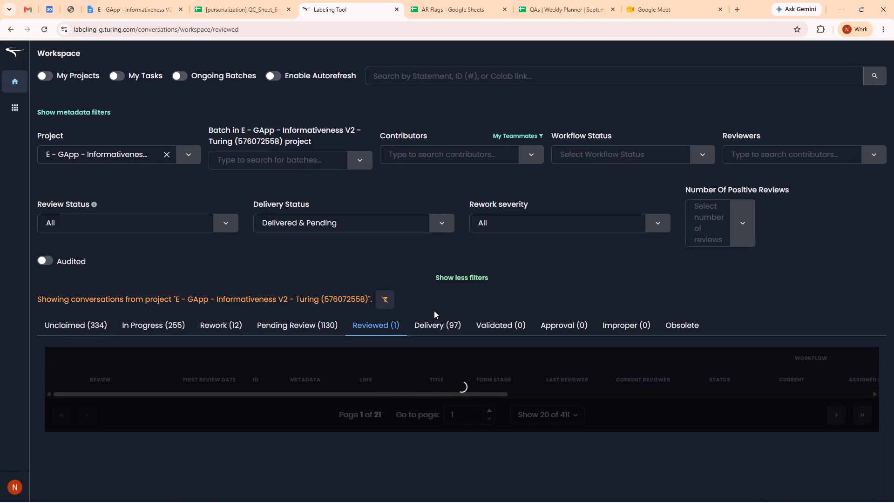
scroll(434, 311, "down", 3)
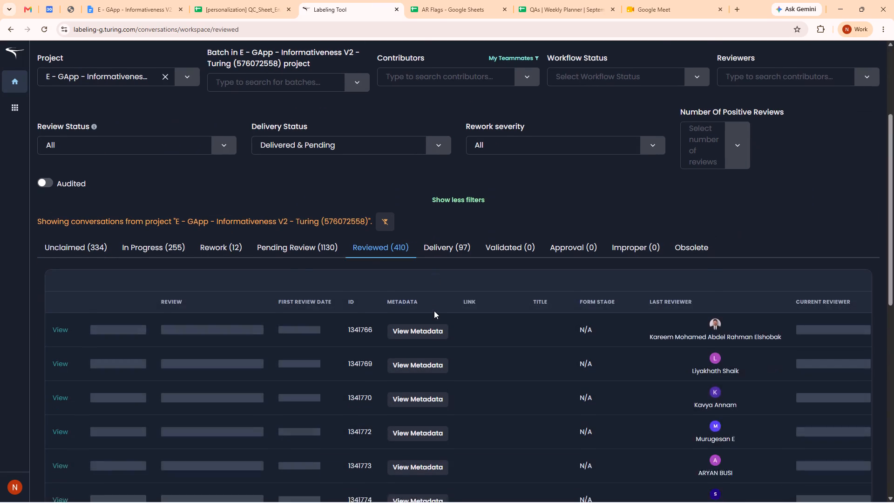
scroll(434, 311, "down", 1)
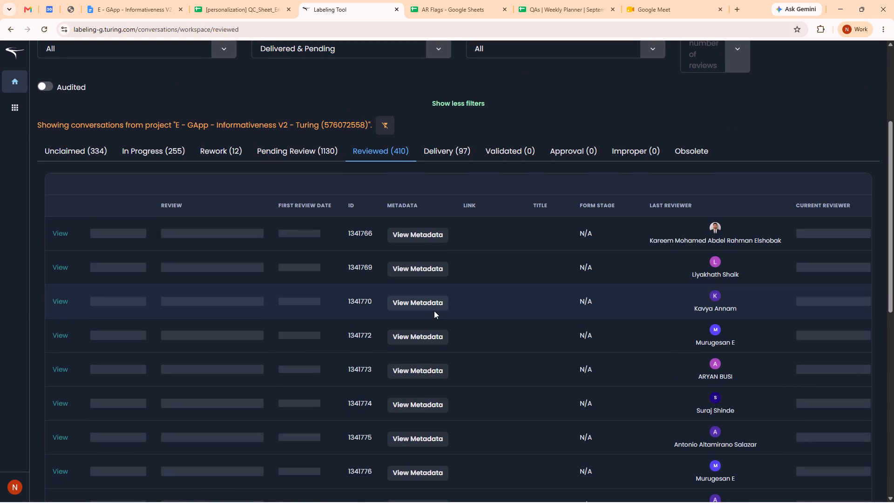
scroll(434, 311, "down", 3)
scroll(434, 311, "up", 1)
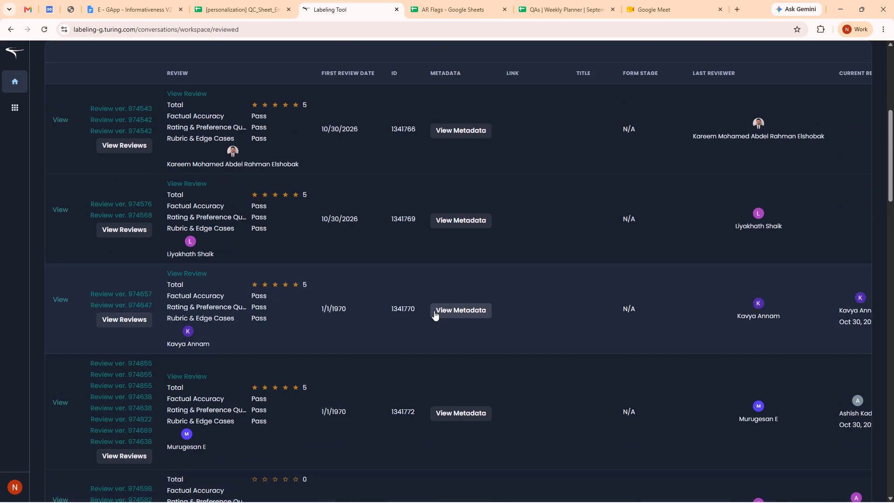
scroll(434, 311, "up", 1)
scroll(434, 311, "left", 4)
scroll(434, 311, "right", 3)
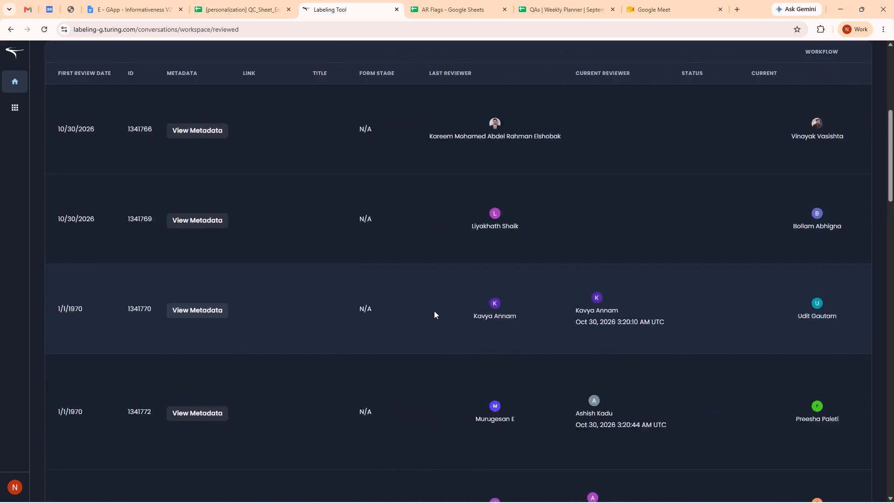
scroll(434, 311, "down", 8)
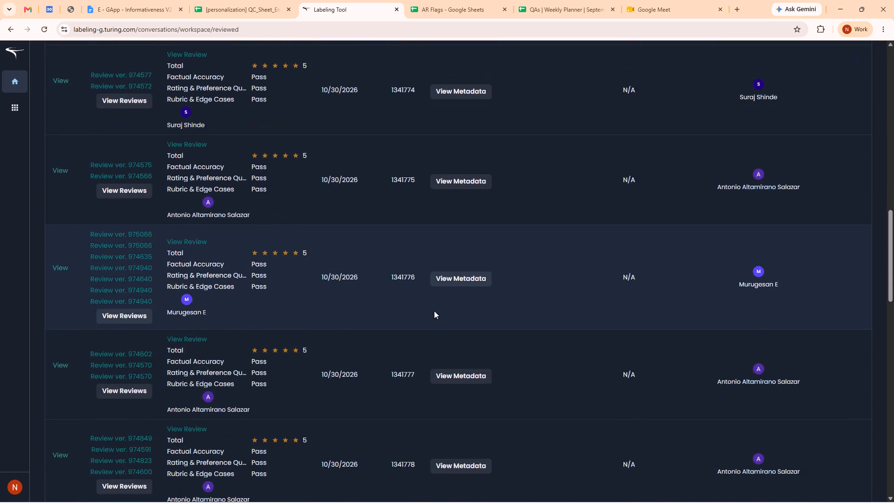
scroll(434, 311, "left", 3)
scroll(434, 311, "up", 20)
Filter the Reviewed conversations to those reviewed by the signed-in QA, using the Reviewers filter.
left_click(757, 153)
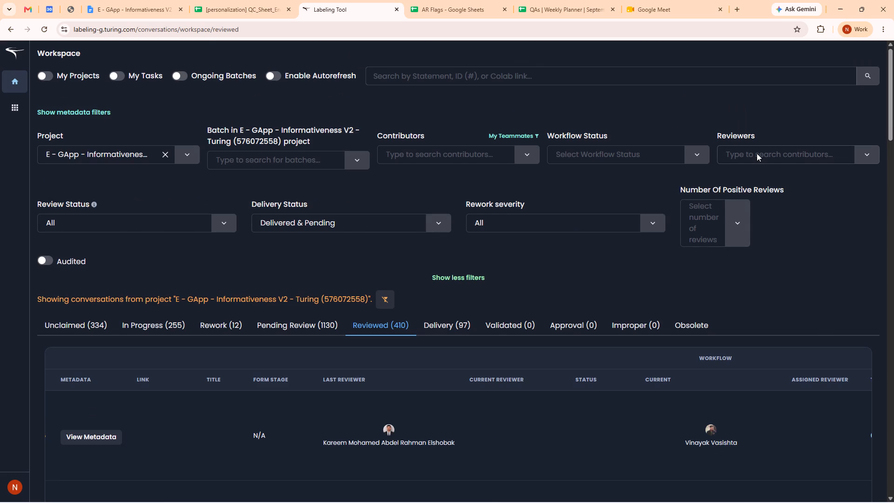
type("naki")
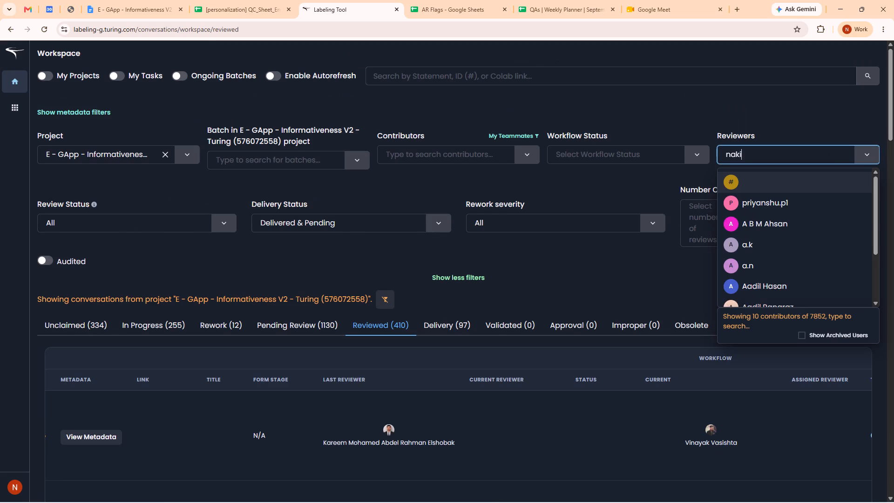
key("BackSpace")
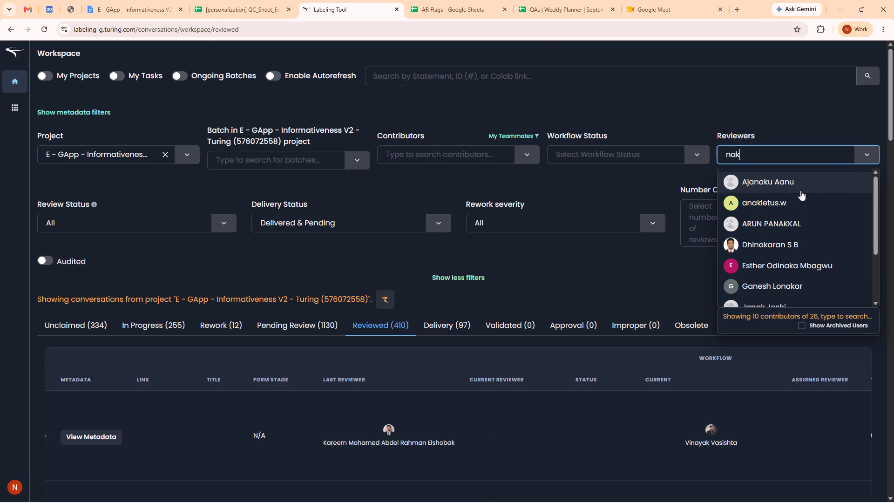
type("ul")
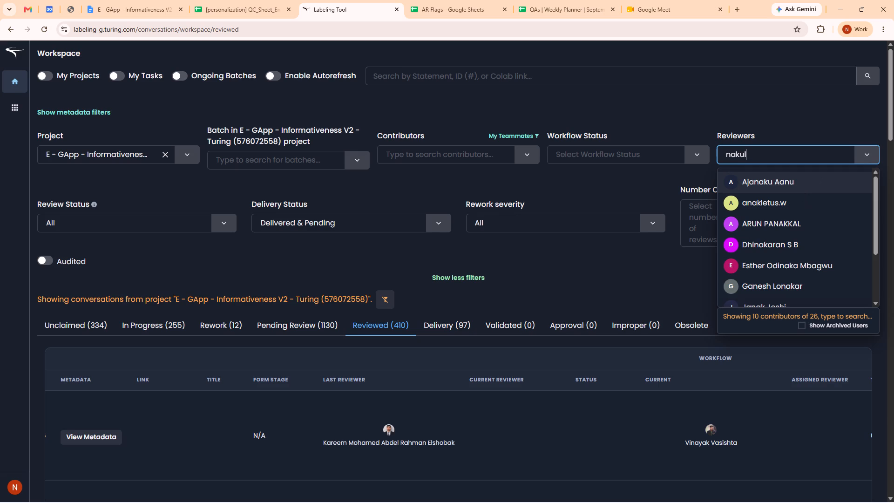
left_click(774, 199)
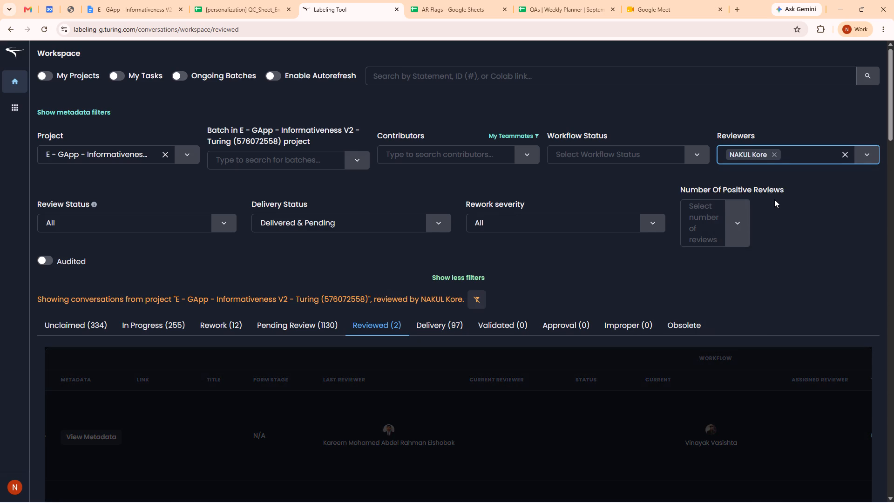
Examine the filtered conversations' reviews and IDs, and check them against task 1342140's commented row in the QC sheet.
scroll(691, 270, "down", 1)
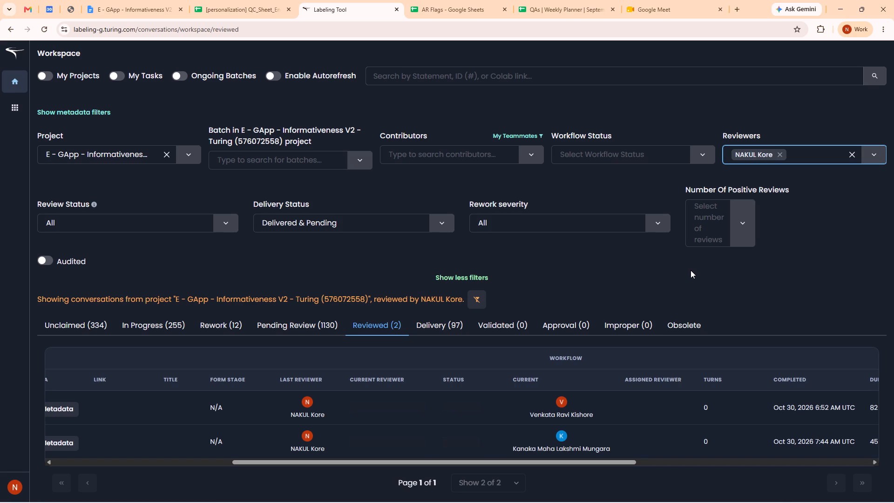
scroll(691, 270, "down", 1)
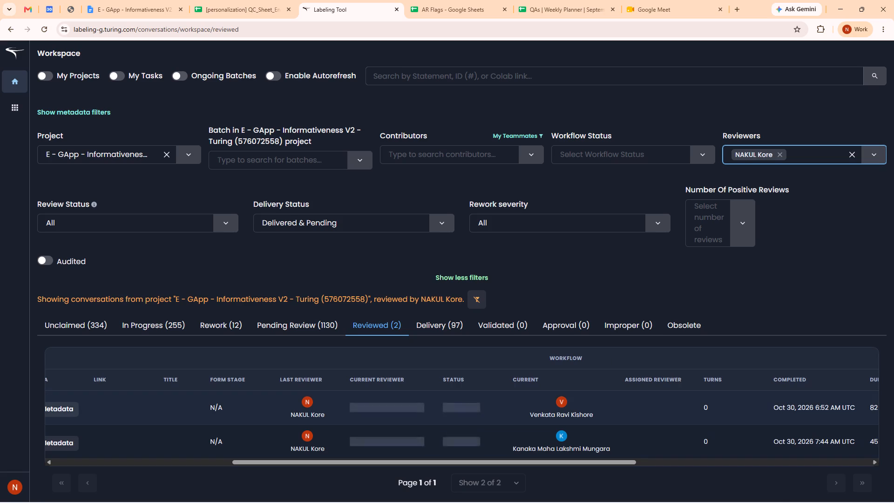
scroll(546, 418, "right", 2)
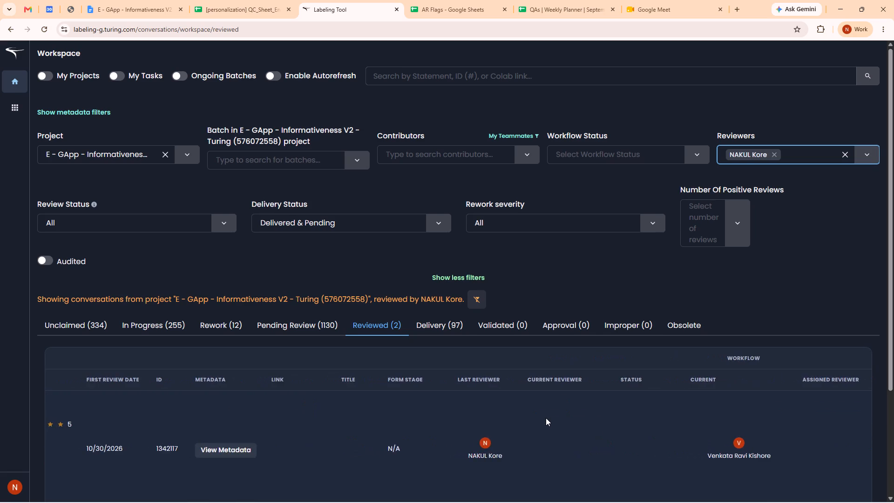
scroll(546, 418, "right", 2)
scroll(546, 418, "down", 3)
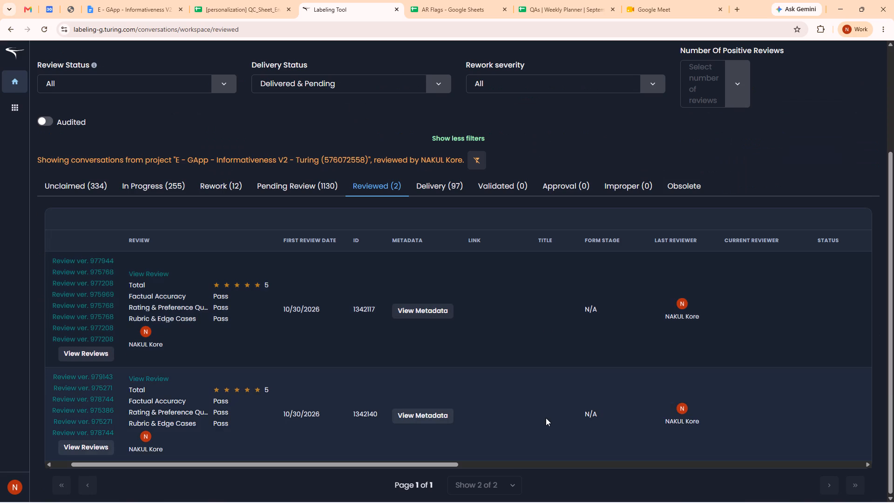
scroll(546, 418, "right", 1)
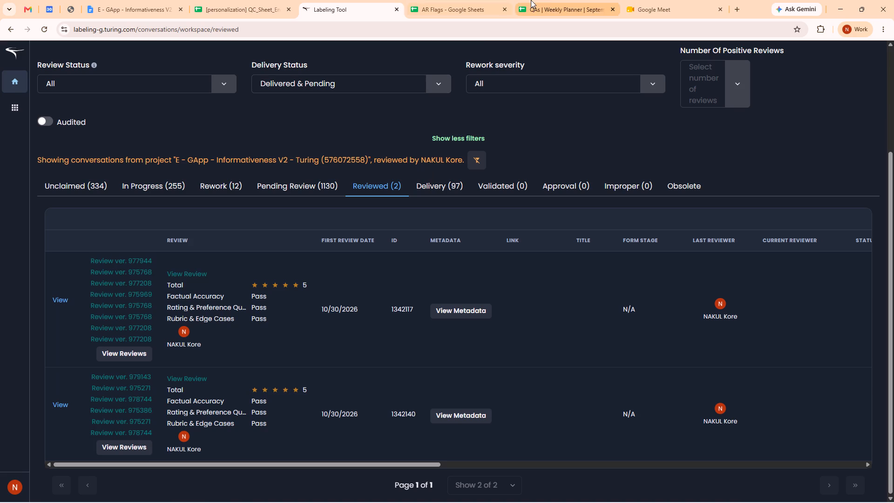
left_click(248, 0)
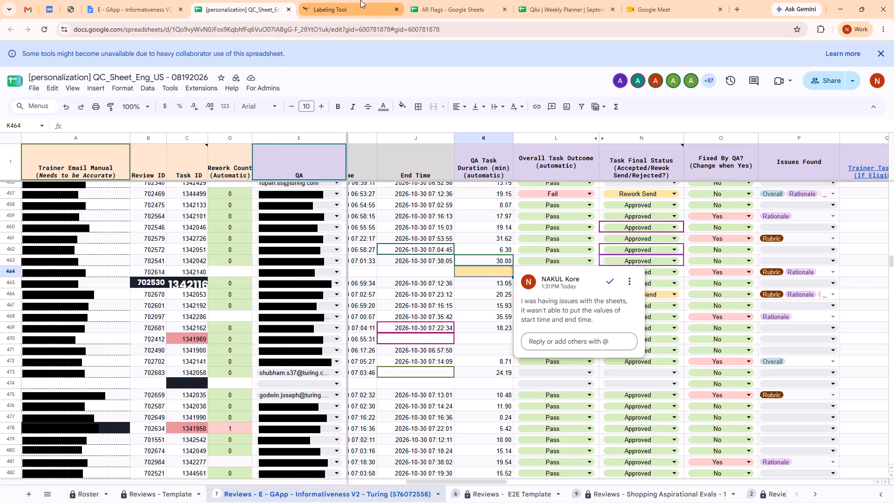
left_click(347, 0)
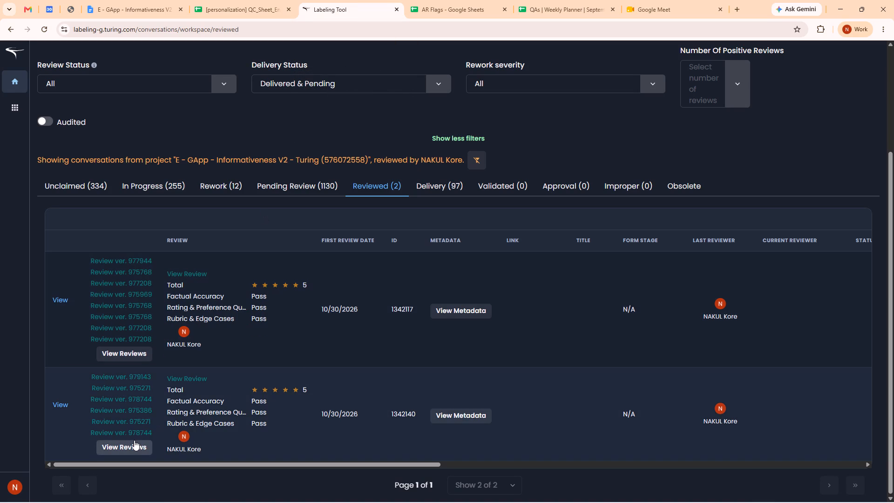
Open task 1342140 from the Reviewed conversations and examine its Time Tracking entries, including authors, tracked time and creation times.
left_click(64, 400)
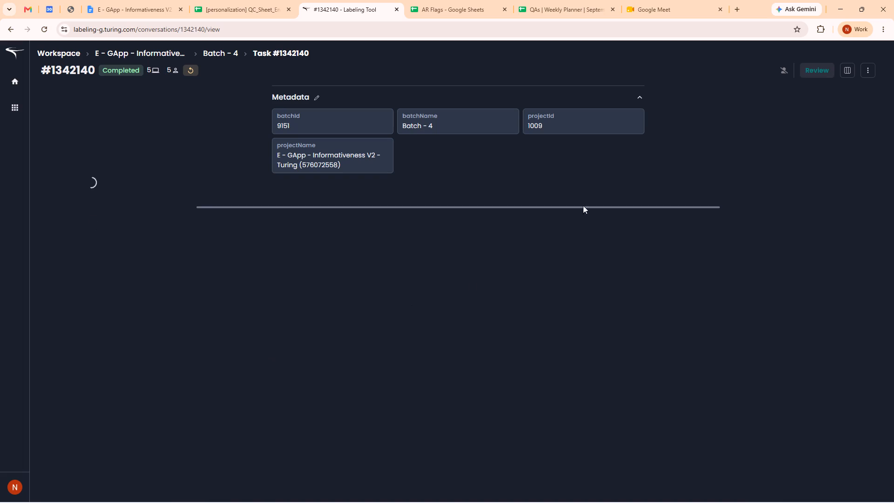
left_click(851, 66)
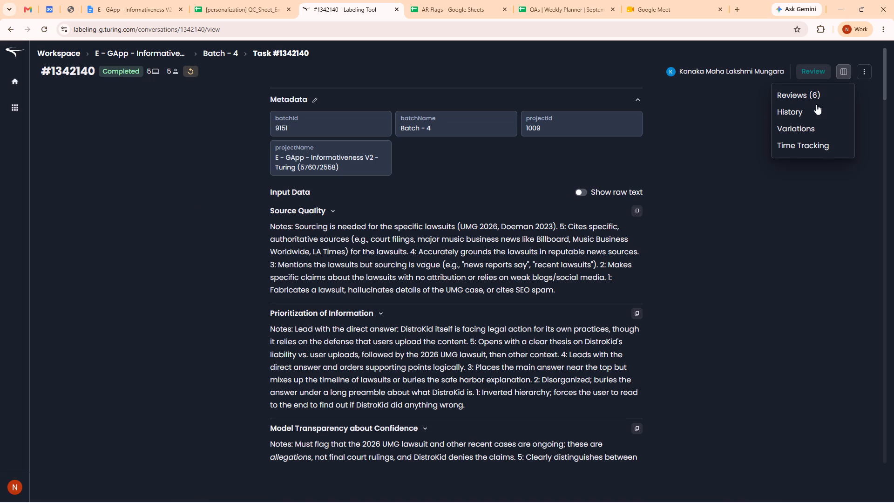
left_click(803, 142)
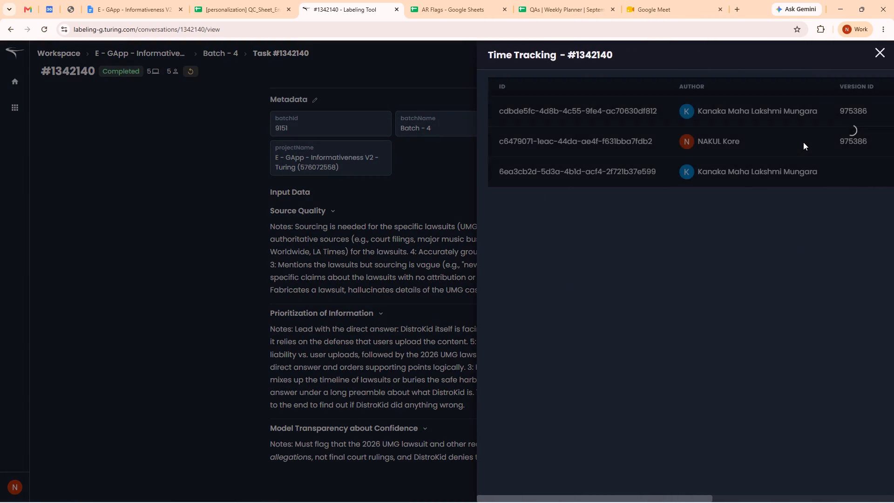
scroll(803, 142, "left", 1)
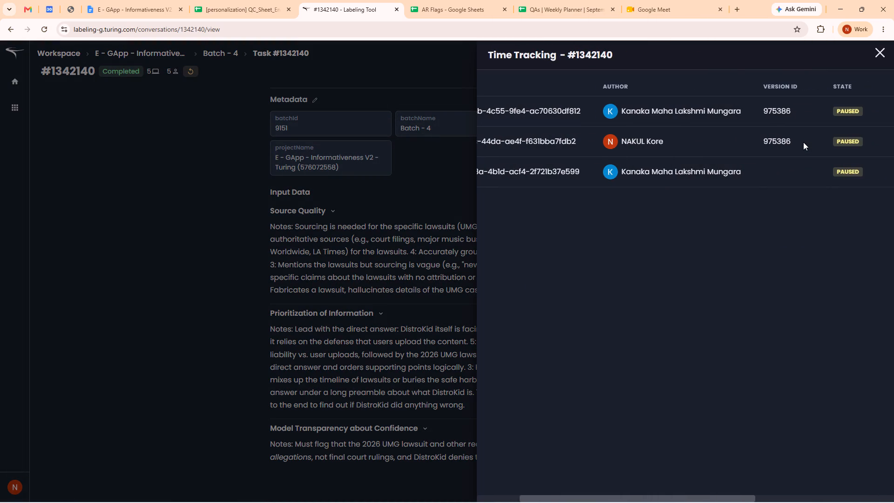
scroll(803, 142, "left", 1)
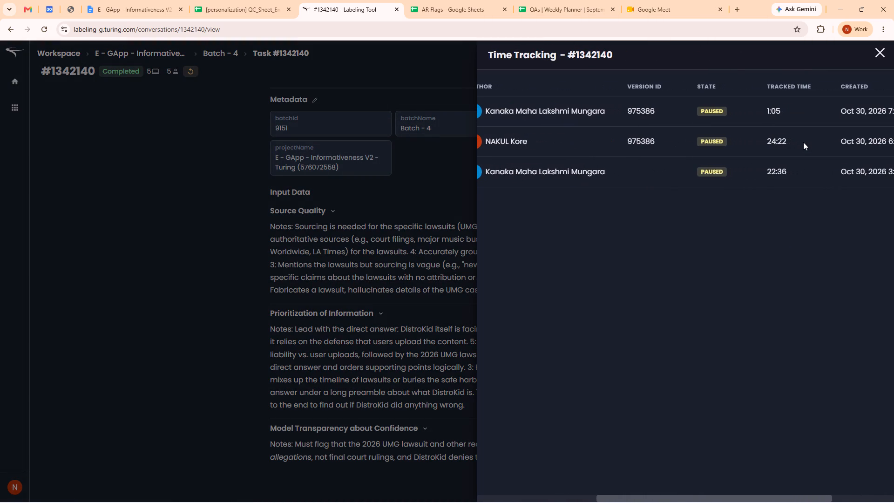
scroll(803, 142, "left", 3)
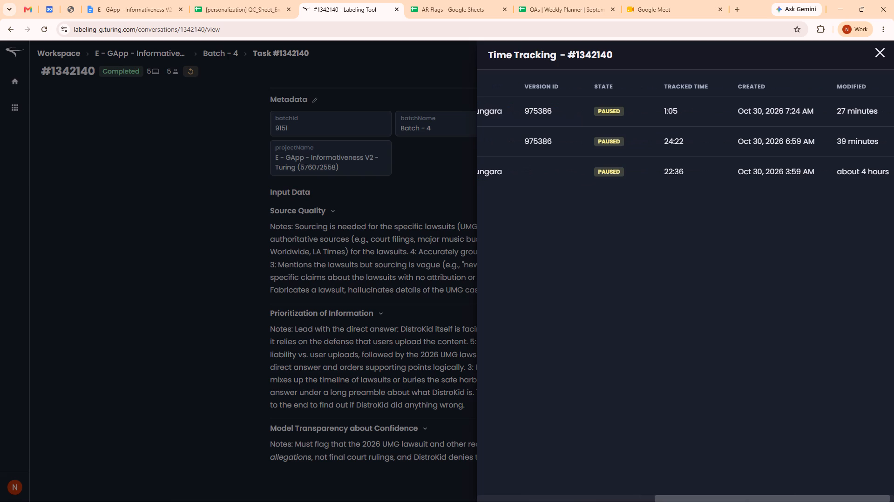
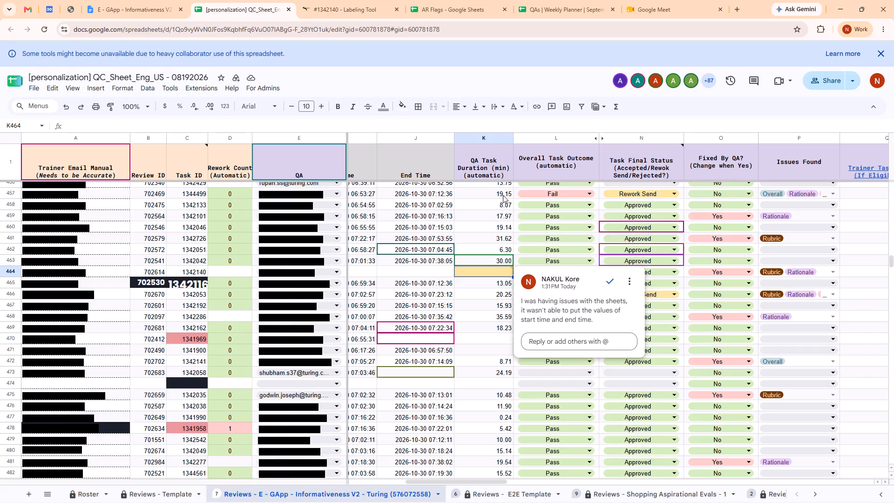
Enter 39 as the QA Task Duration (min) for task 1342140 in the QC sheet.
double_click(482, 272)
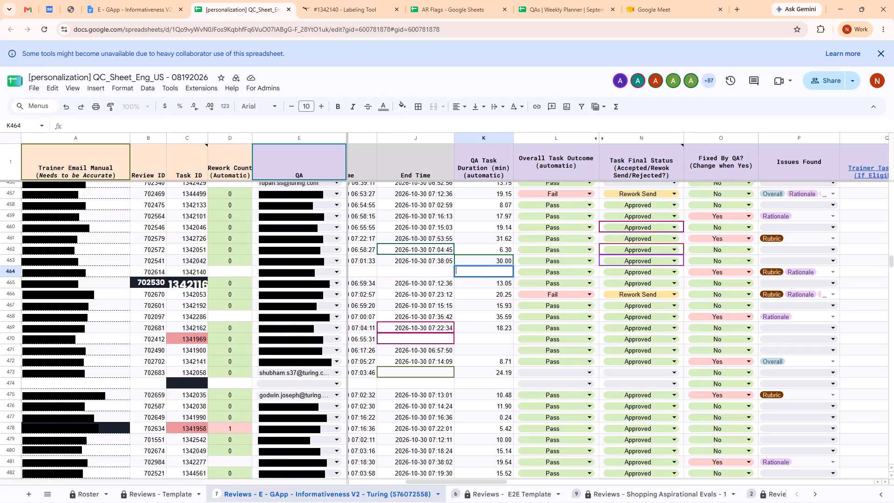
type("39")
key("Return")
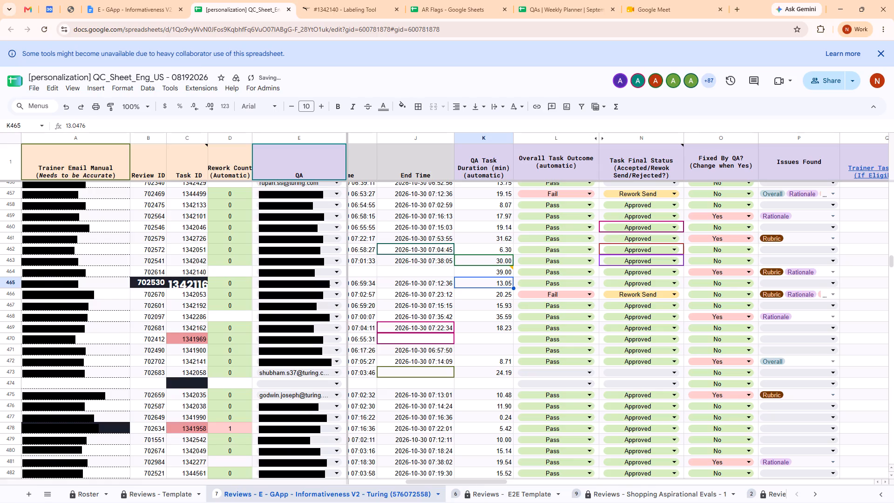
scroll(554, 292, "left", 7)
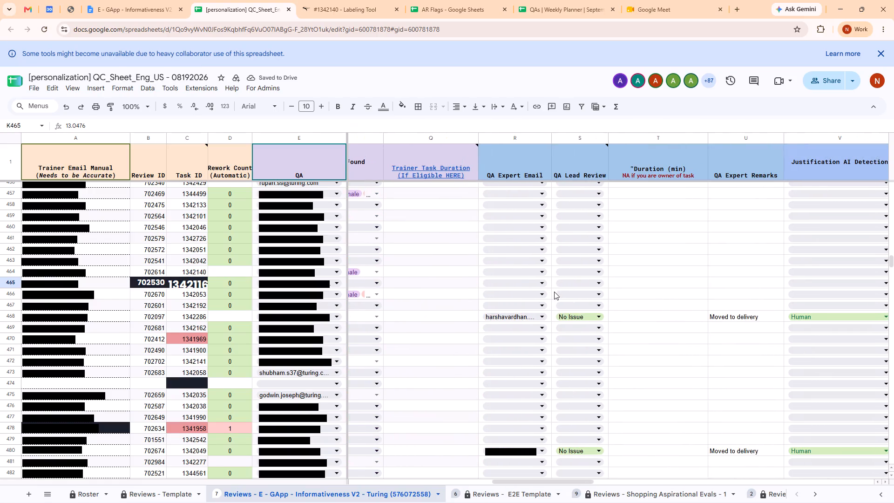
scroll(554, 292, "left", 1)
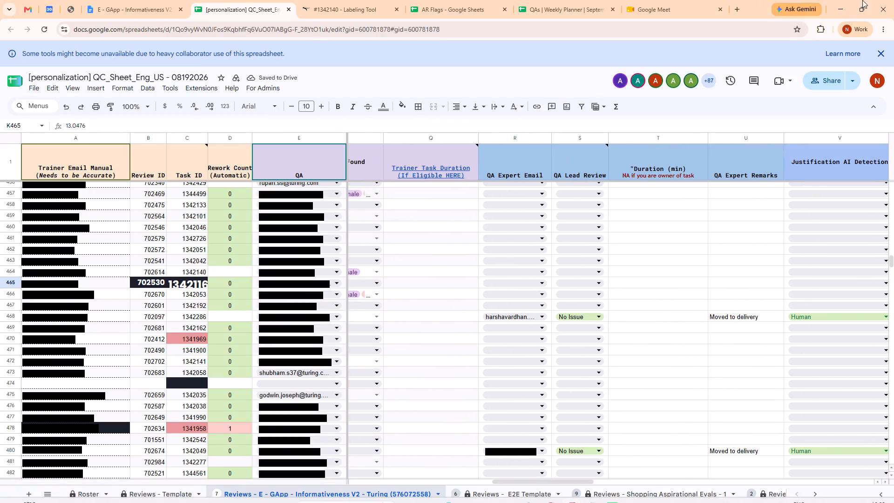